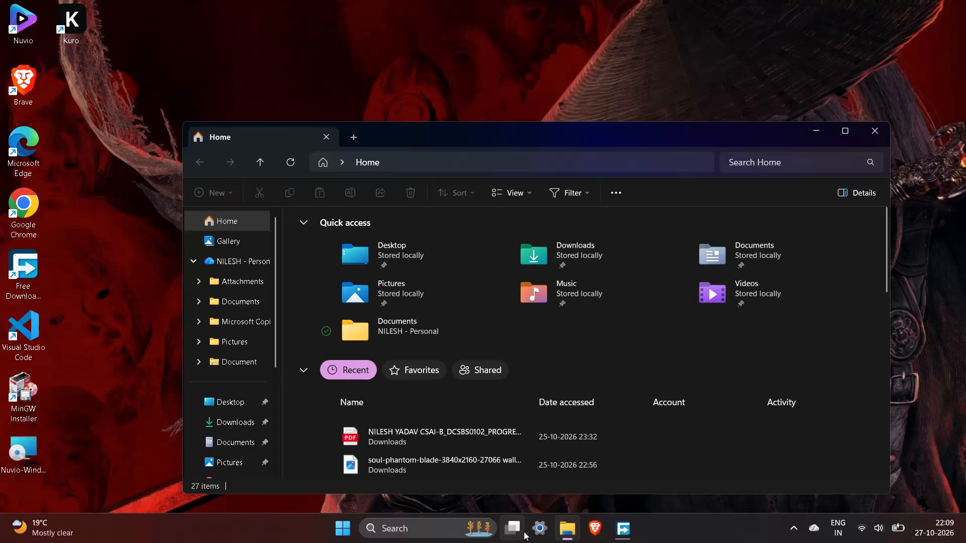
Look through the recent files in File Explorer, check the options for IOT_report_Group_08_updated, and close the window.
{"action": "scroll", "coordinate": [436, 291], "scroll_direction": "down", "scroll_amount": 2}
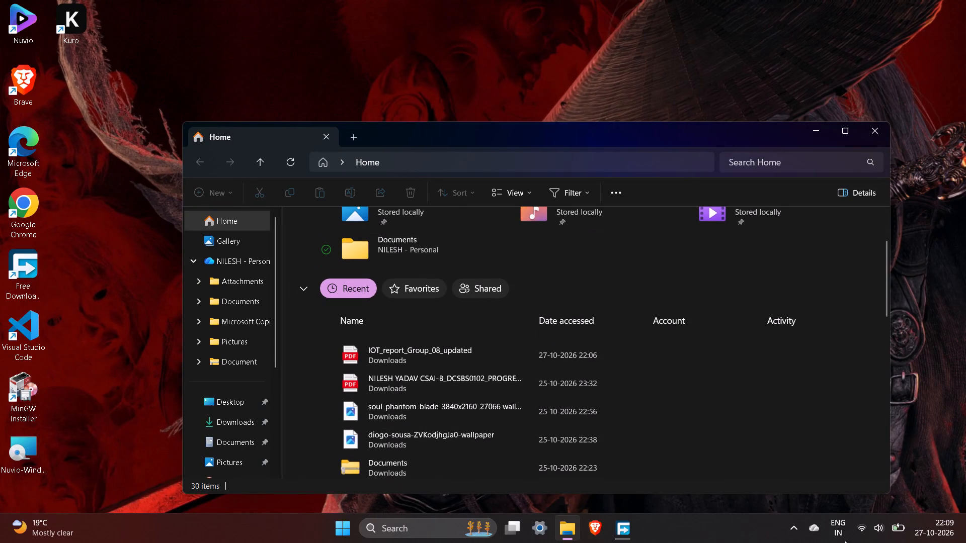
{"action": "left_click", "coordinate": [785, 534]}
{"action": "left_click", "coordinate": [785, 534]}
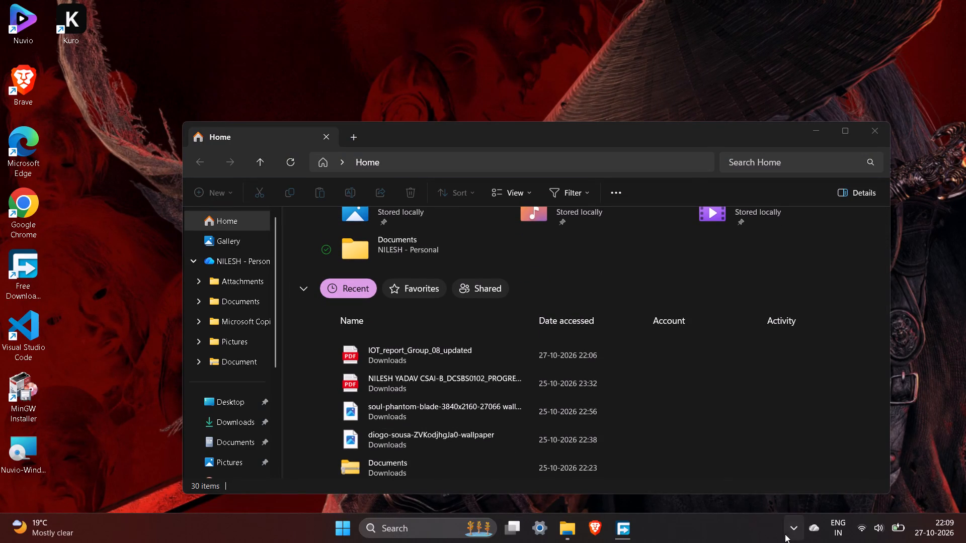
{"action": "scroll", "coordinate": [398, 286], "scroll_direction": "down", "scroll_amount": 2}
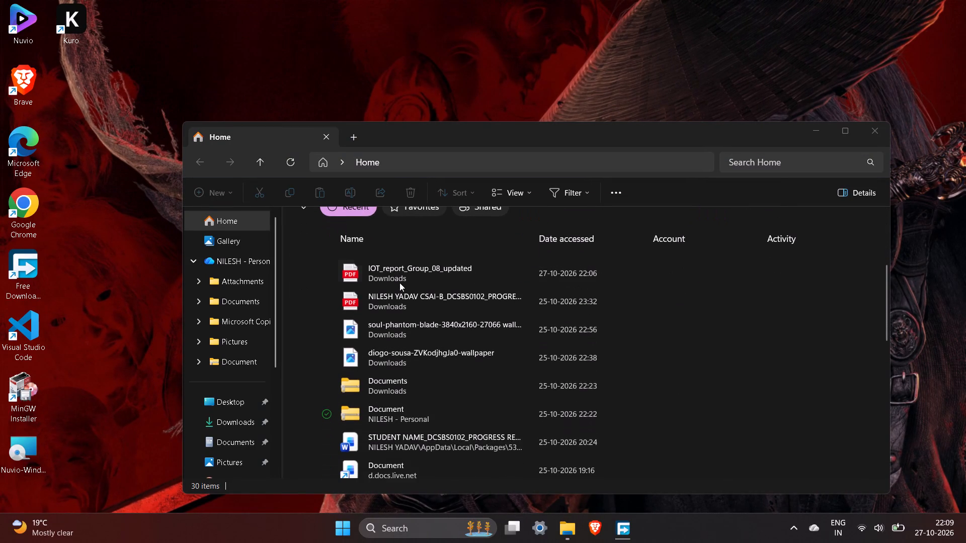
{"action": "right_click", "coordinate": [400, 273]}
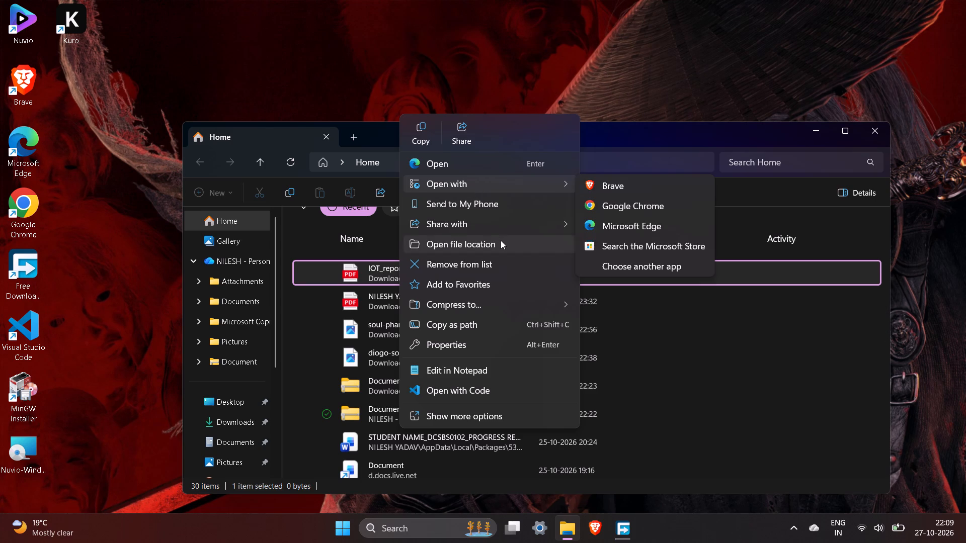
{"action": "left_click", "coordinate": [820, 53]}
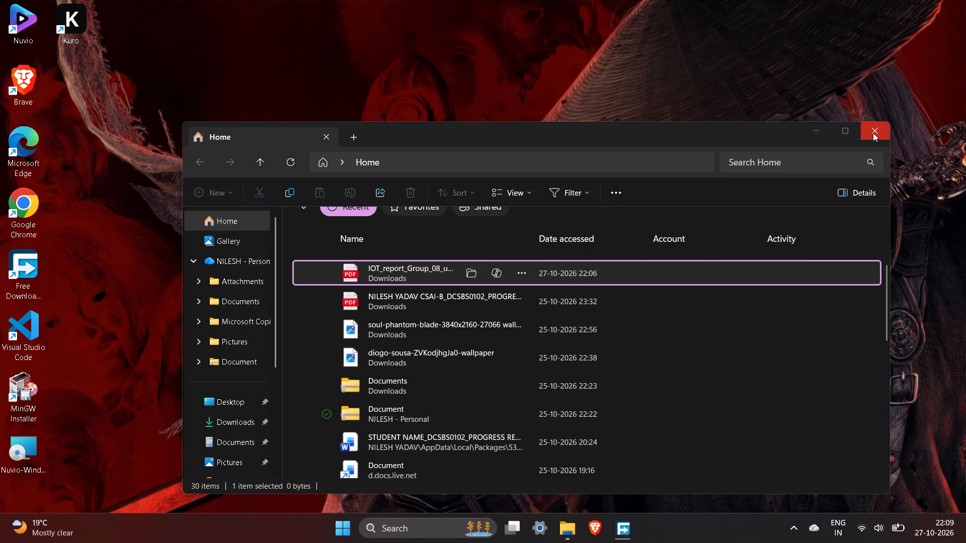
{"action": "left_click", "coordinate": [873, 133]}
Launch Word and maximize its window.
{"action": "left_click", "coordinate": [348, 541]}
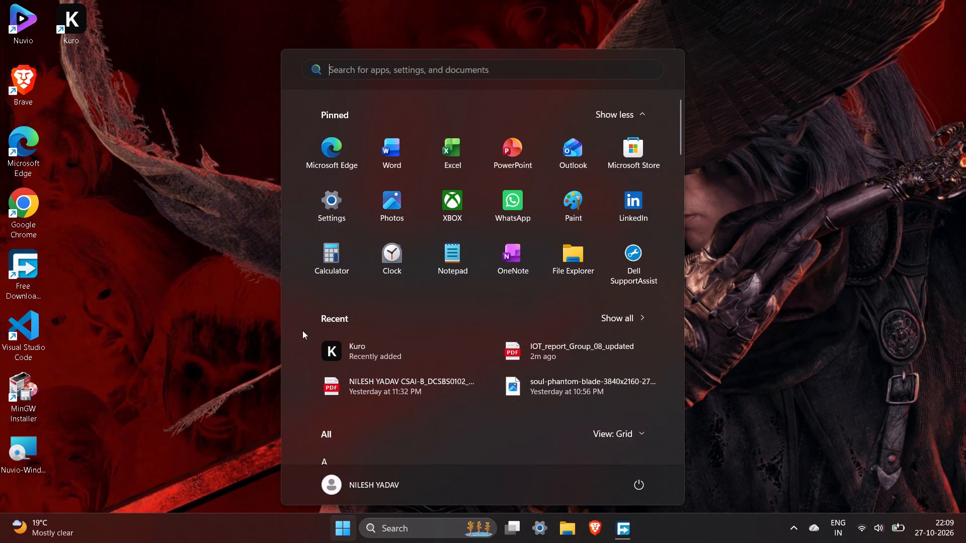
{"action": "left_click", "coordinate": [391, 153]}
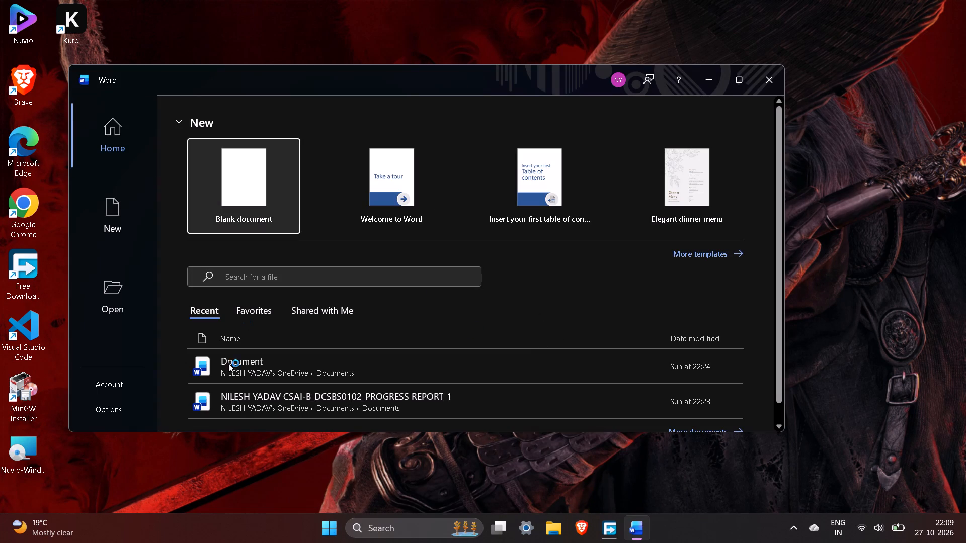
{"action": "left_click", "coordinate": [730, 83]}
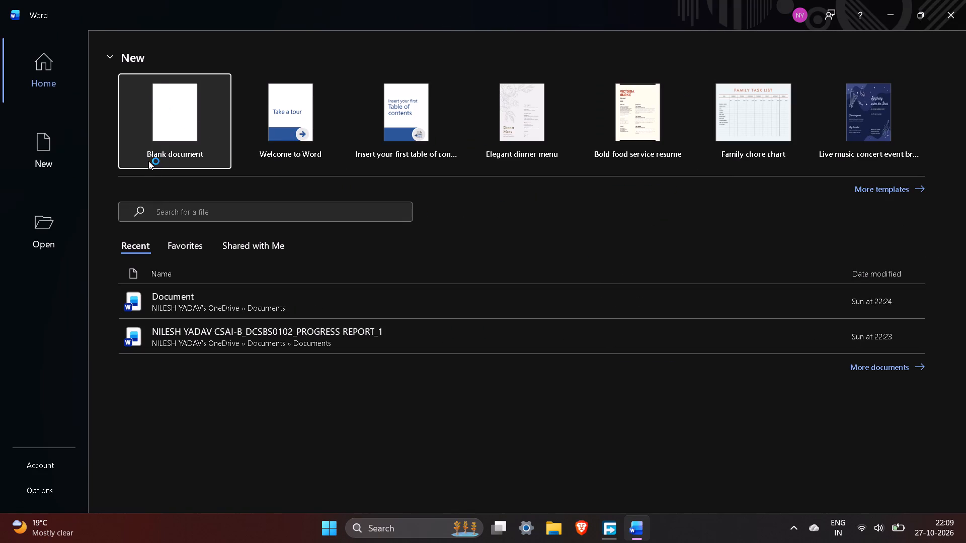
Create a new blank document.
{"action": "left_click", "coordinate": [39, 146]}
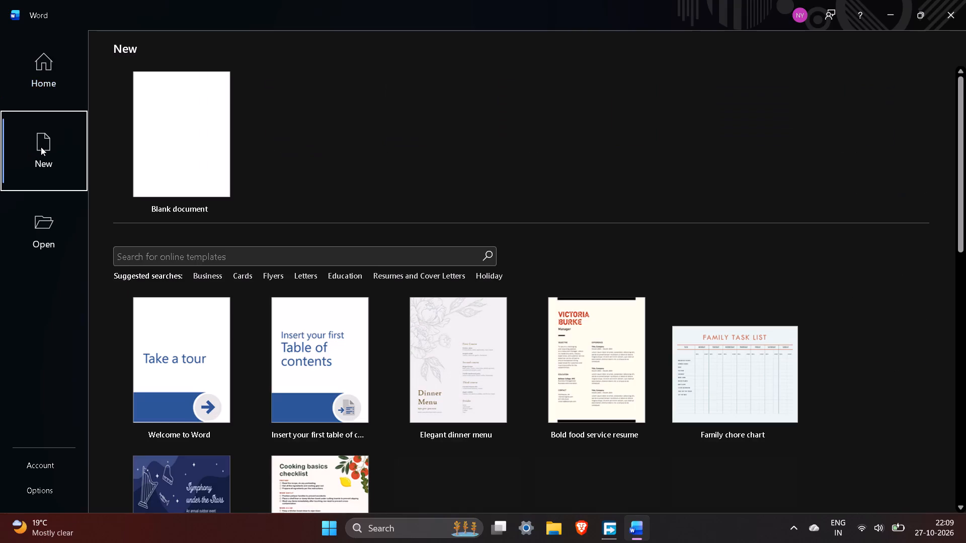
{"action": "left_click", "coordinate": [41, 147]}
{"action": "left_click_drag", "start_coordinate": [37, 86], "coordinate": [44, 89]}
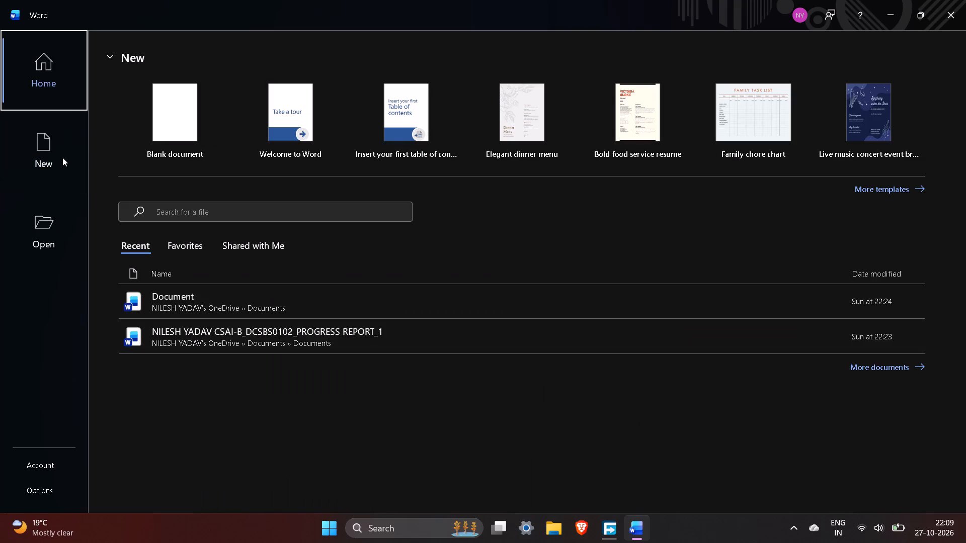
{"action": "left_click", "coordinate": [55, 237]}
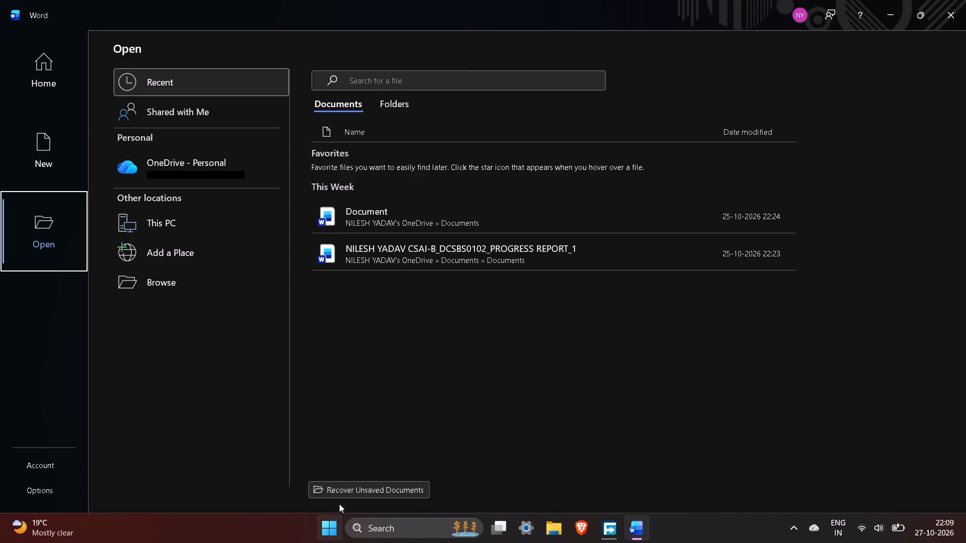
{"action": "left_click_drag", "start_coordinate": [41, 150], "coordinate": [45, 151]}
{"action": "left_click", "coordinate": [156, 163]}
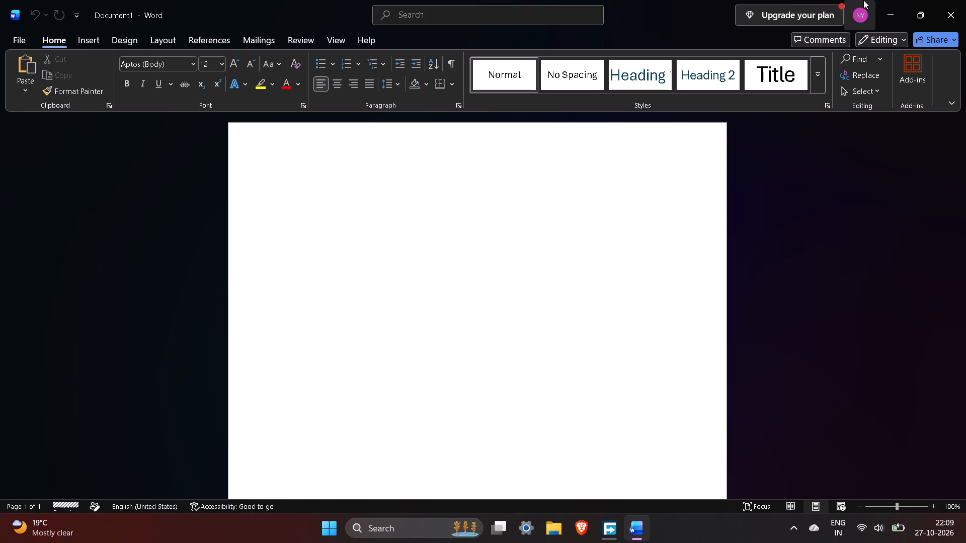
Examine the New, Open, Info, Home and Share options for the blank document, closing the sharing dialog without uploading.
{"action": "left_click", "coordinate": [20, 40]}
{"action": "left_click", "coordinate": [24, 98]}
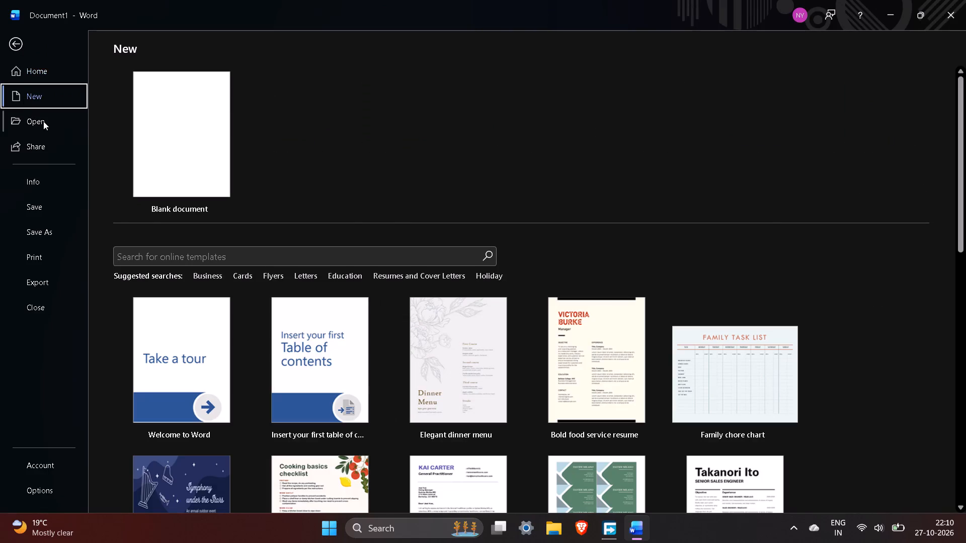
{"action": "left_click", "coordinate": [43, 121]}
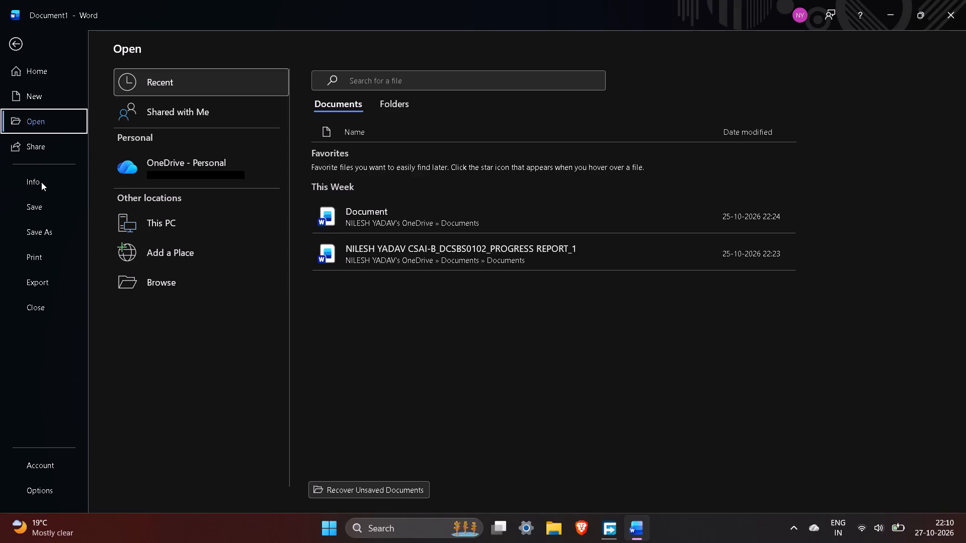
{"action": "left_click_drag", "start_coordinate": [45, 183], "coordinate": [47, 190]}
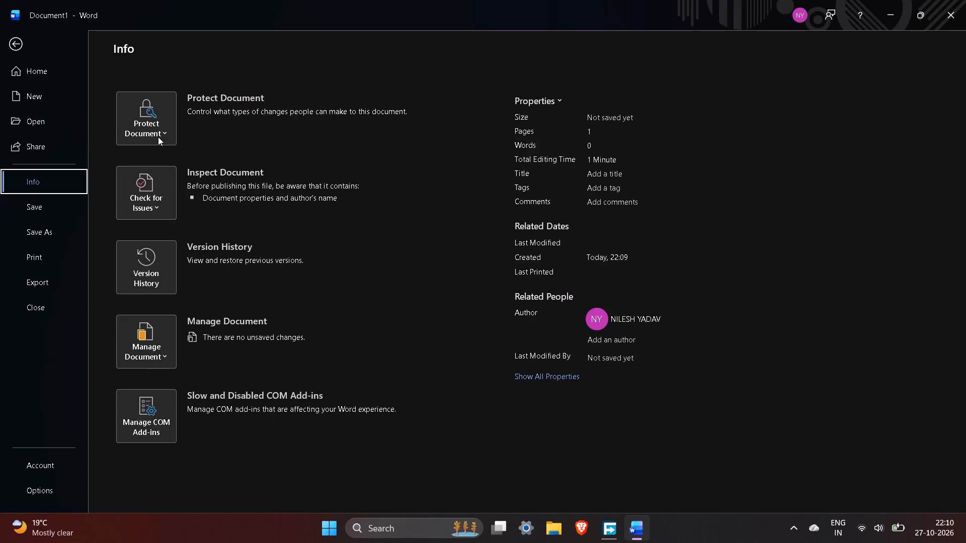
{"action": "left_click", "coordinate": [42, 90]}
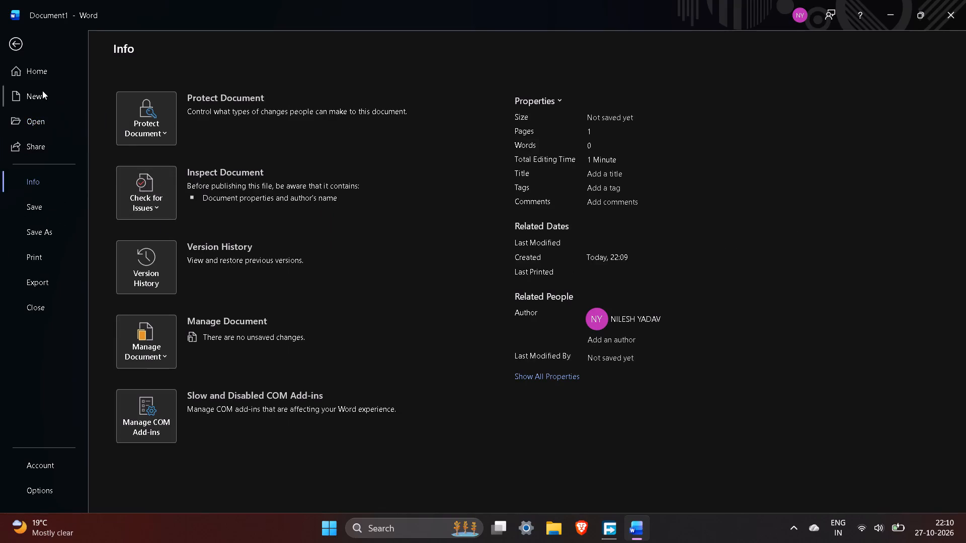
{"action": "left_click", "coordinate": [46, 81]}
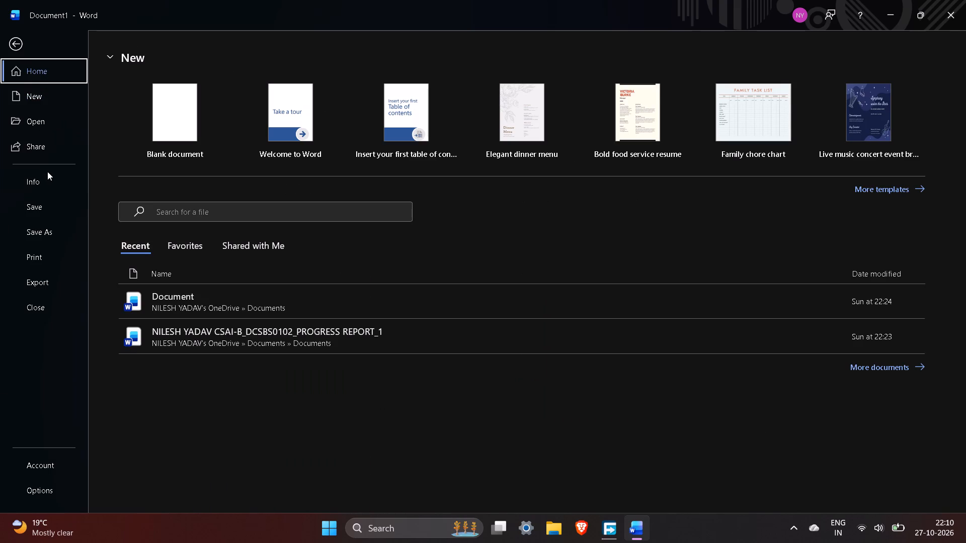
{"action": "left_click", "coordinate": [50, 185]}
{"action": "left_click", "coordinate": [53, 156]}
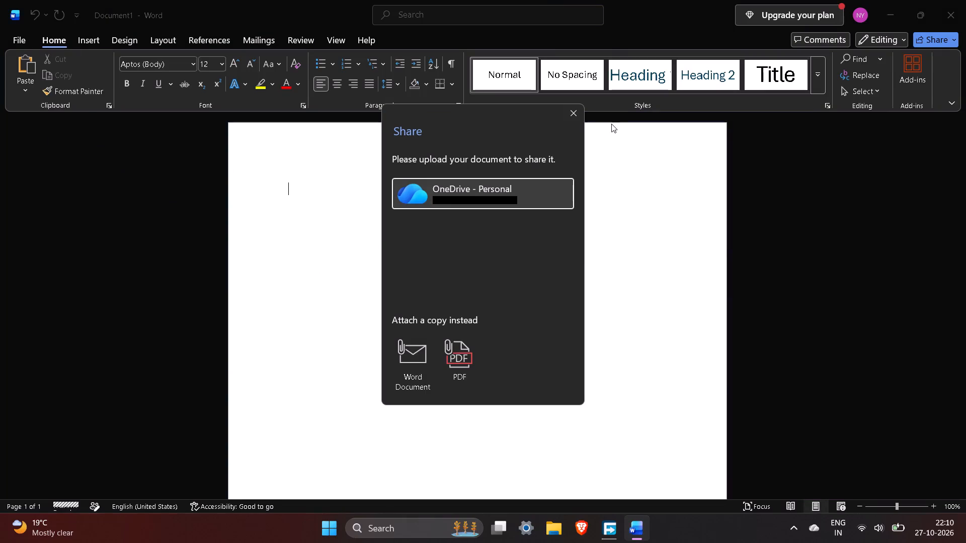
{"action": "left_click", "coordinate": [571, 114]}
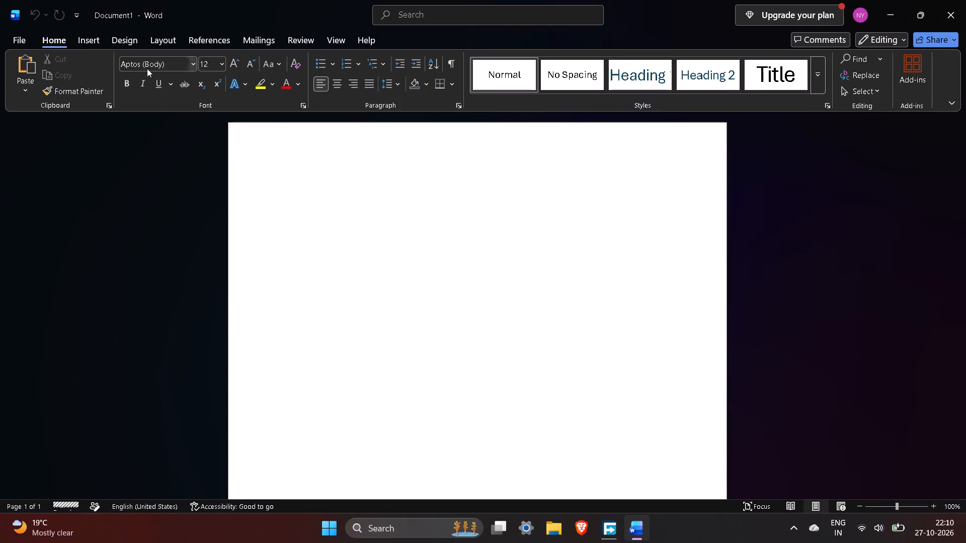
Browse This PC for a file to open, looking inside the Custom Office Templates folder in Documents.
{"action": "left_click", "coordinate": [25, 42]}
{"action": "left_click", "coordinate": [45, 118]}
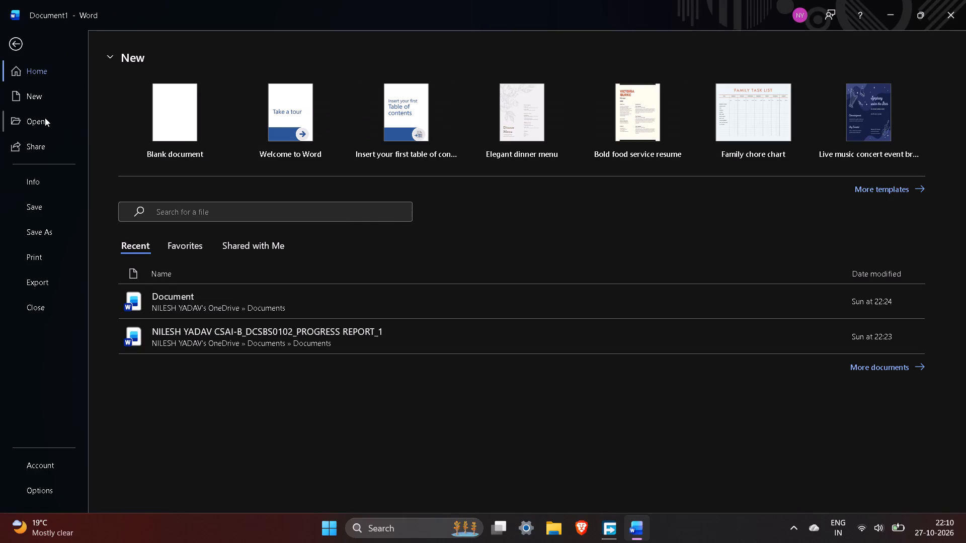
{"action": "left_click", "coordinate": [236, 230]}
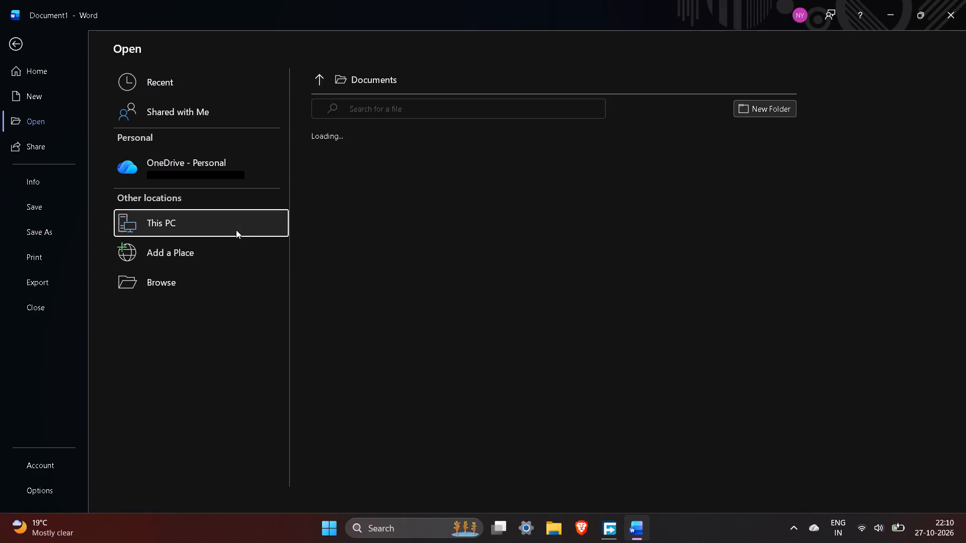
{"action": "left_click", "coordinate": [523, 207]}
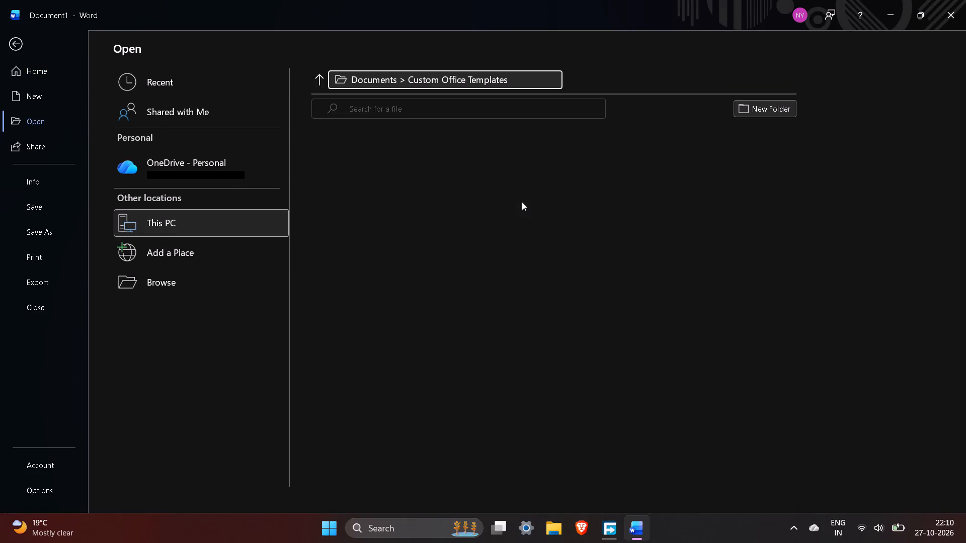
{"action": "left_click", "coordinate": [223, 221]}
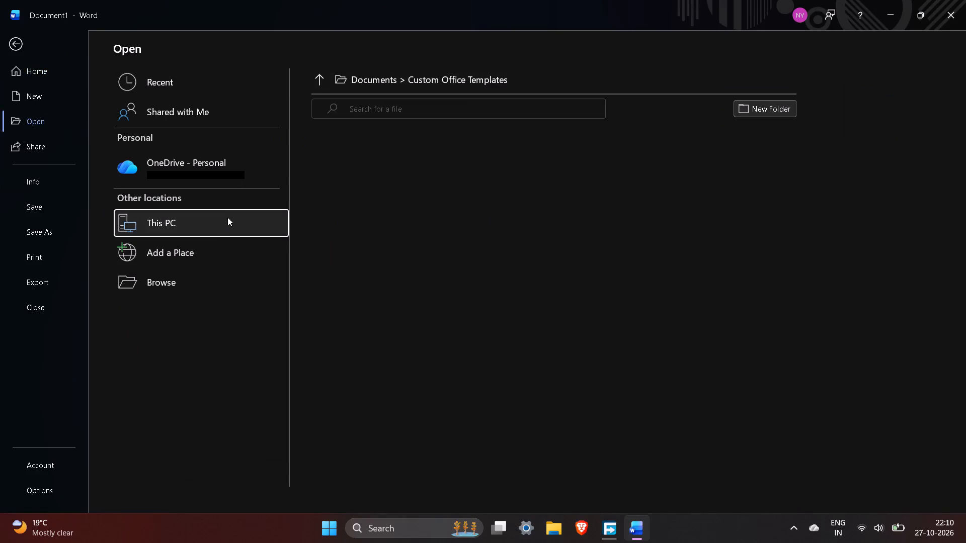
{"action": "left_click", "coordinate": [397, 101]}
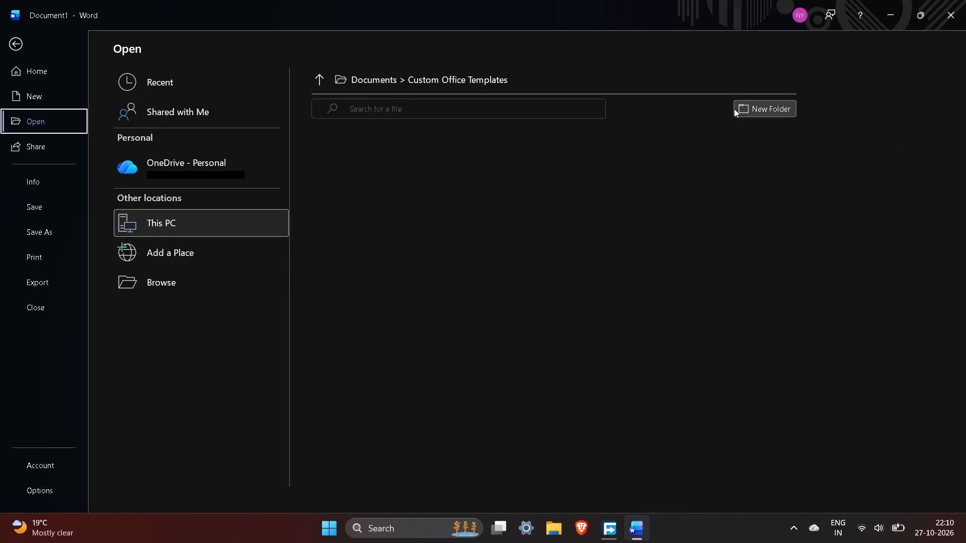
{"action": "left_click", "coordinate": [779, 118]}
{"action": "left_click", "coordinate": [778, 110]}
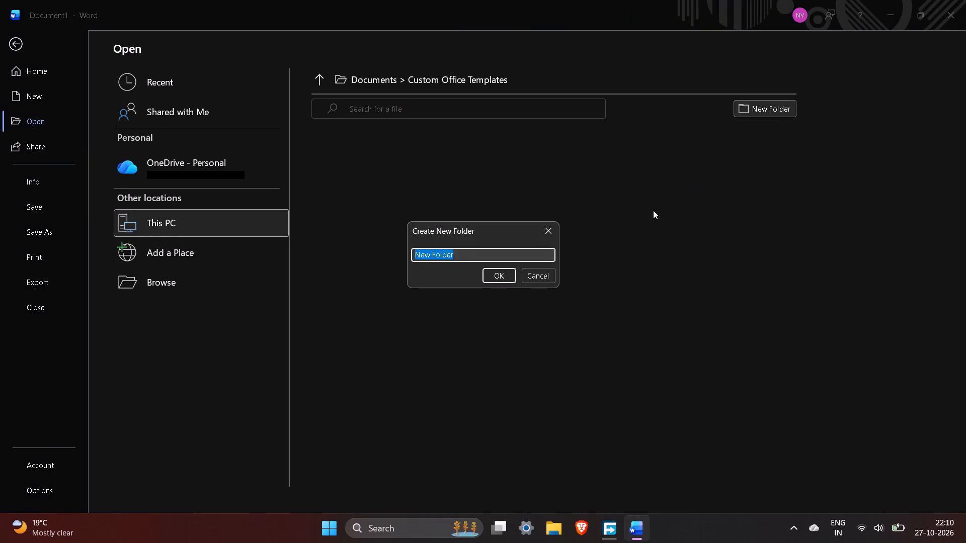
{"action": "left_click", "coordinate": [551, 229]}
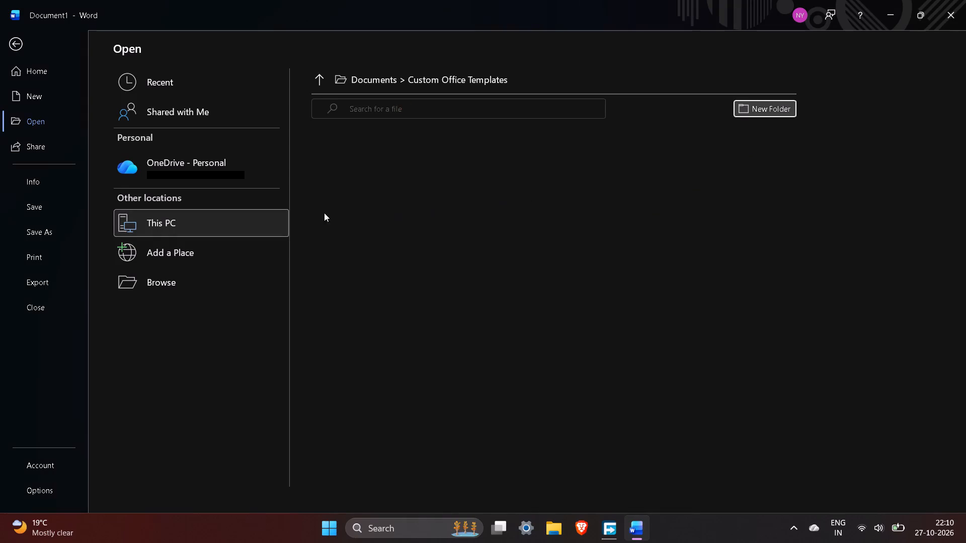
Look for a file to open in OneDrive - Personal, its Attachments folder and the other locations, and minimize Word.
{"action": "left_click", "coordinate": [204, 180]}
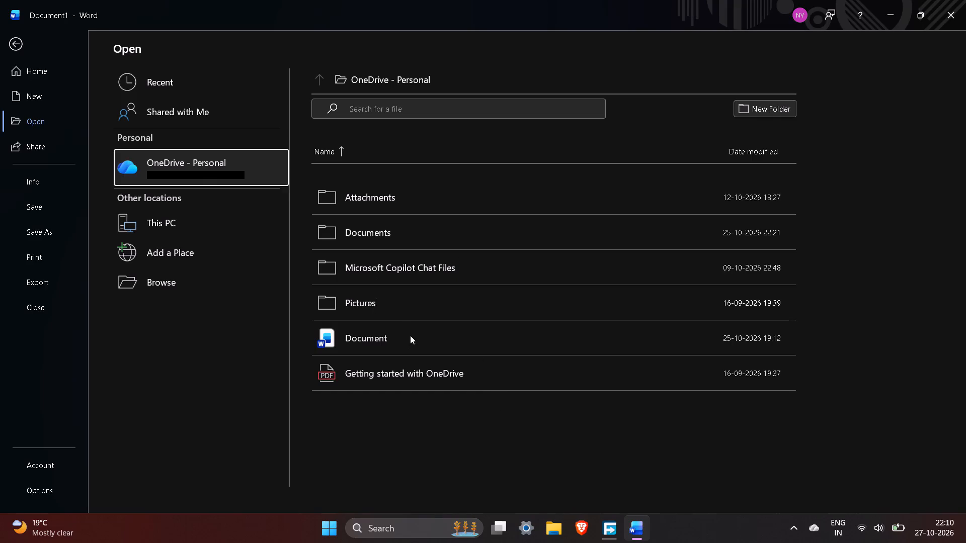
{"action": "double_click", "coordinate": [417, 192]}
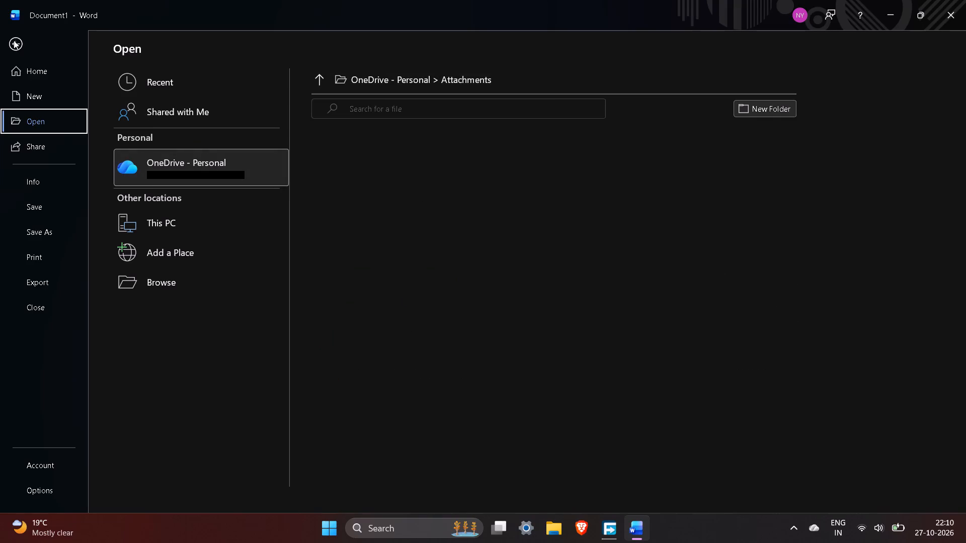
{"action": "left_click", "coordinate": [325, 77]}
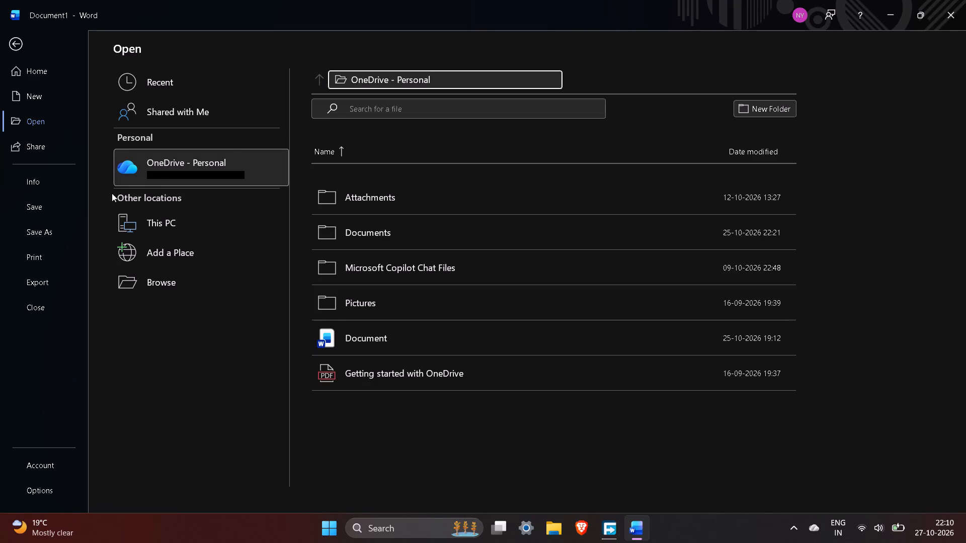
{"action": "left_click", "coordinate": [131, 224]}
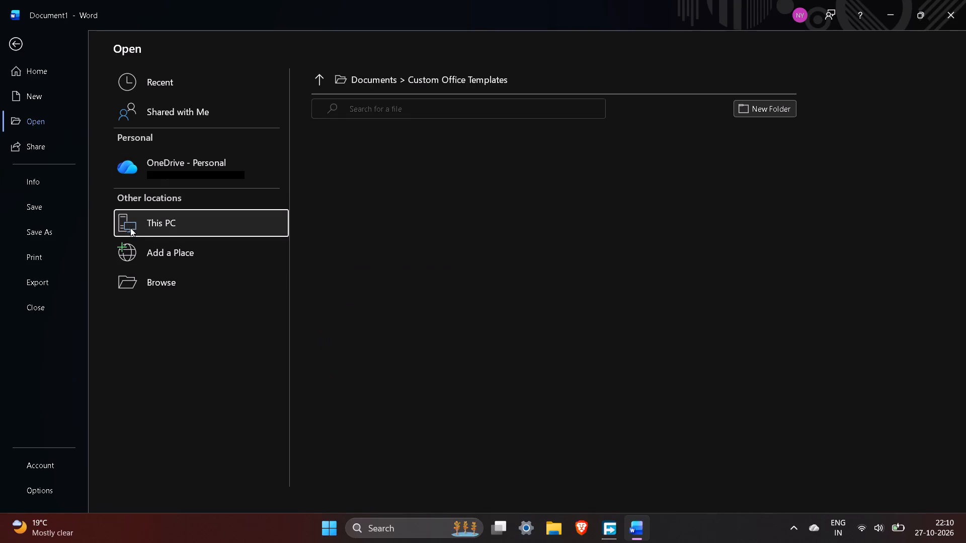
{"action": "left_click", "coordinate": [133, 240]}
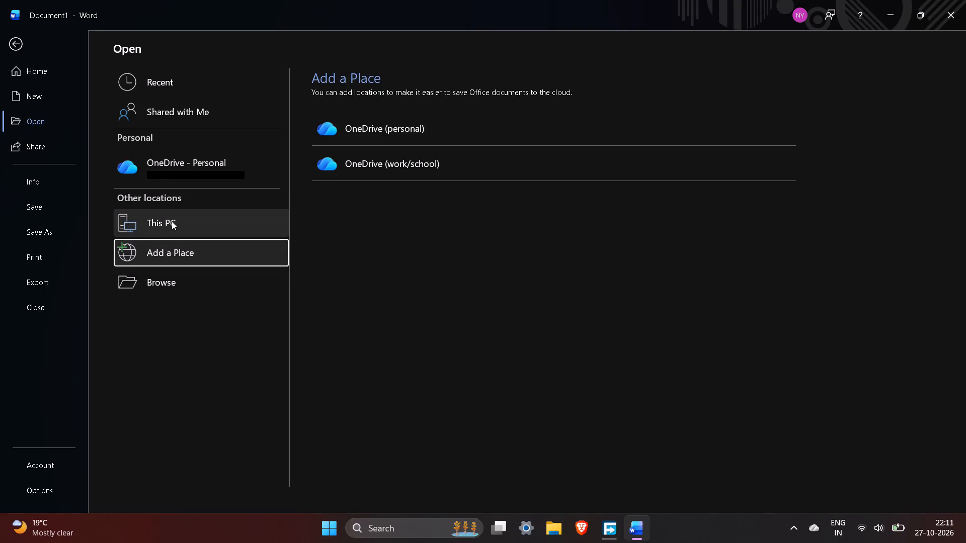
{"action": "left_click", "coordinate": [172, 221]}
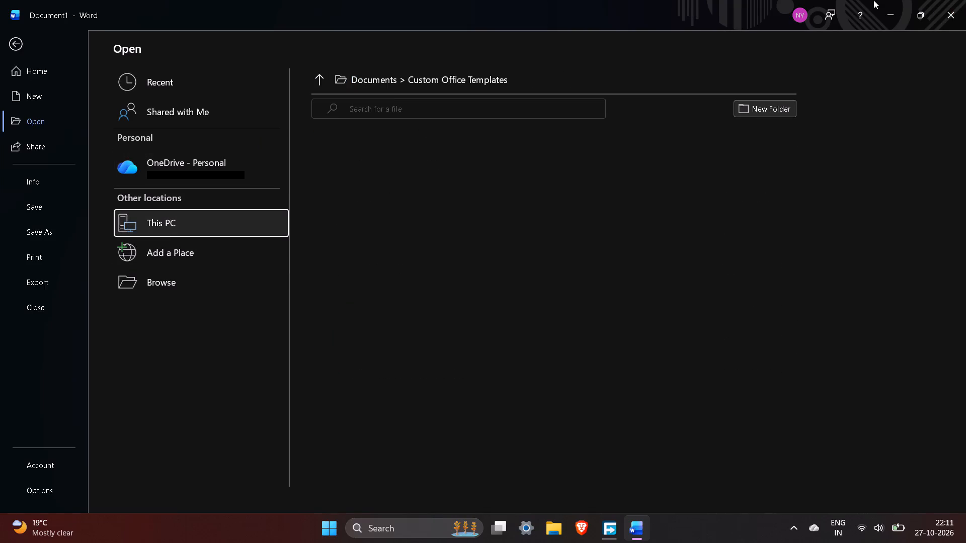
{"action": "left_click", "coordinate": [883, 9]}
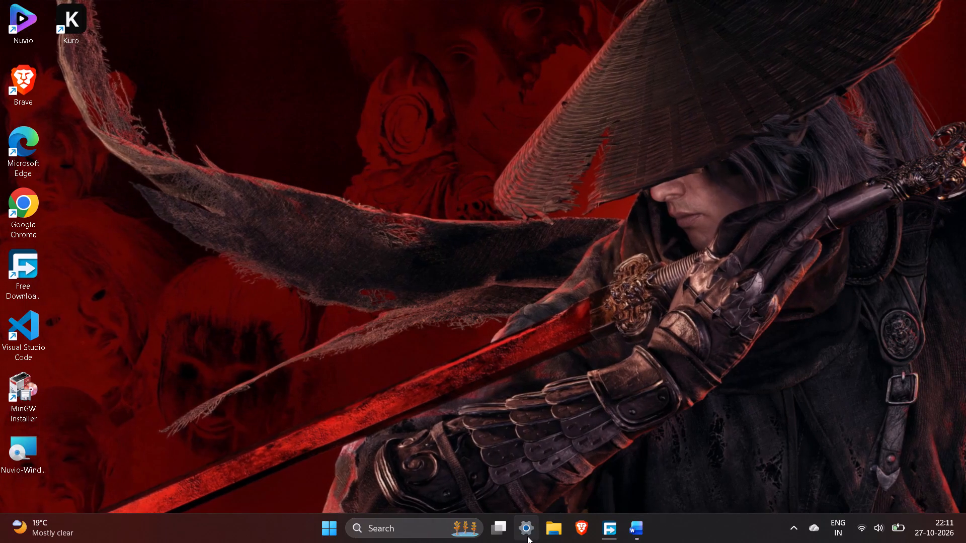
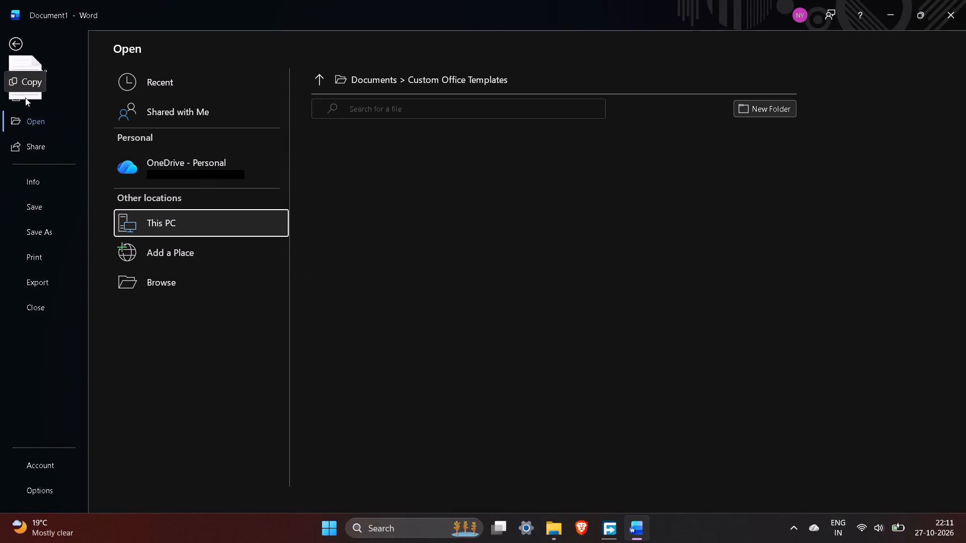
Open the IOT_report_Group_08_updated PDF in Word from File Explorer, accepting its conversion to an editable document.
{"action": "left_click_drag", "start_coordinate": [25, 98], "coordinate": [379, 222]}
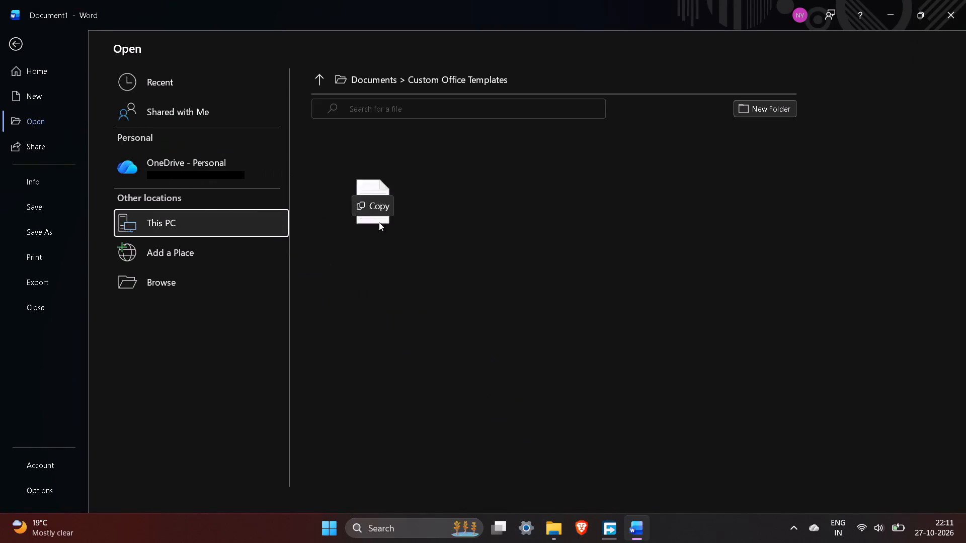
{"action": "left_click_drag", "start_coordinate": [379, 222], "coordinate": [559, 225]}
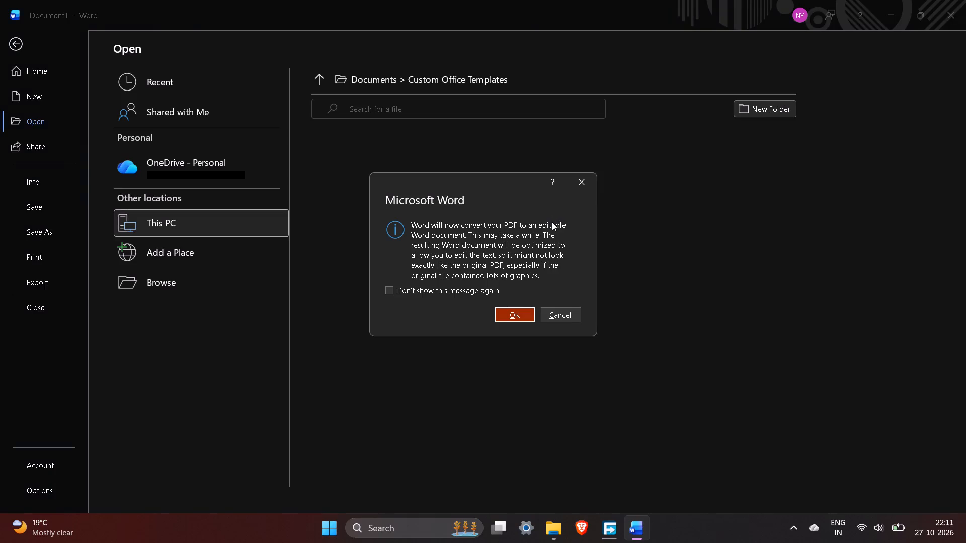
{"action": "scroll", "coordinate": [552, 224], "scroll_direction": "up", "scroll_amount": 3}
{"action": "left_click", "coordinate": [514, 317]}
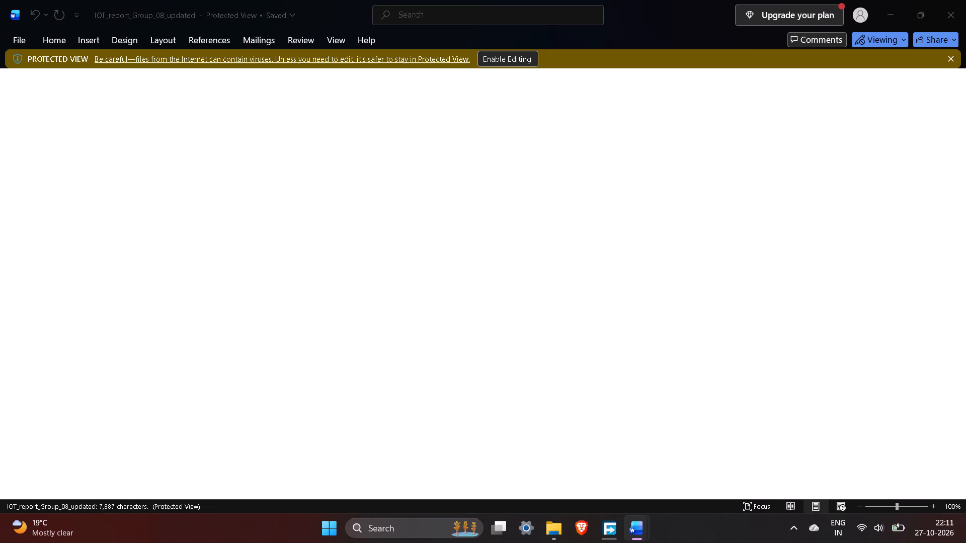
{"action": "scroll", "coordinate": [514, 300], "scroll_direction": "up", "scroll_amount": 1}
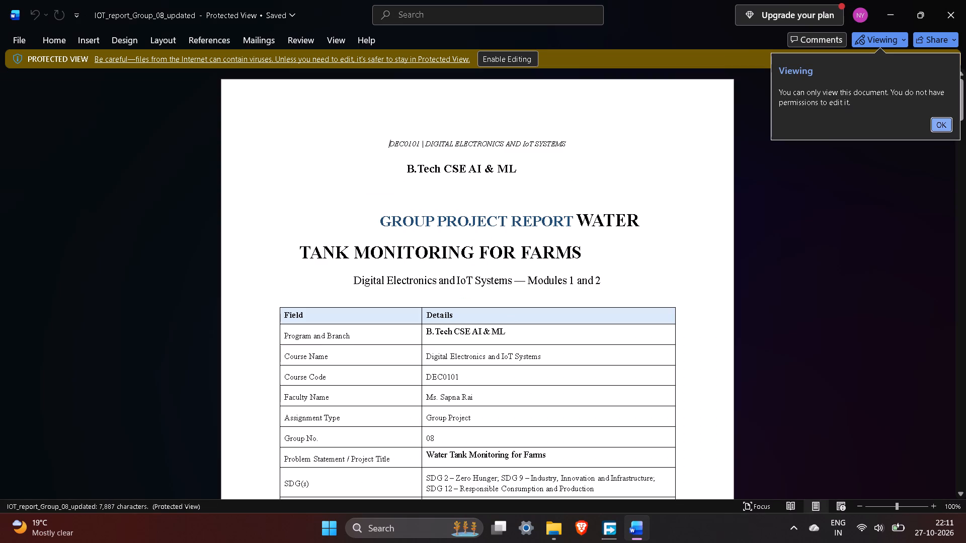
Enable editing for the protected report and accept the PDF conversion, choosing not to show the conversion message again.
{"action": "left_click", "coordinate": [506, 58]}
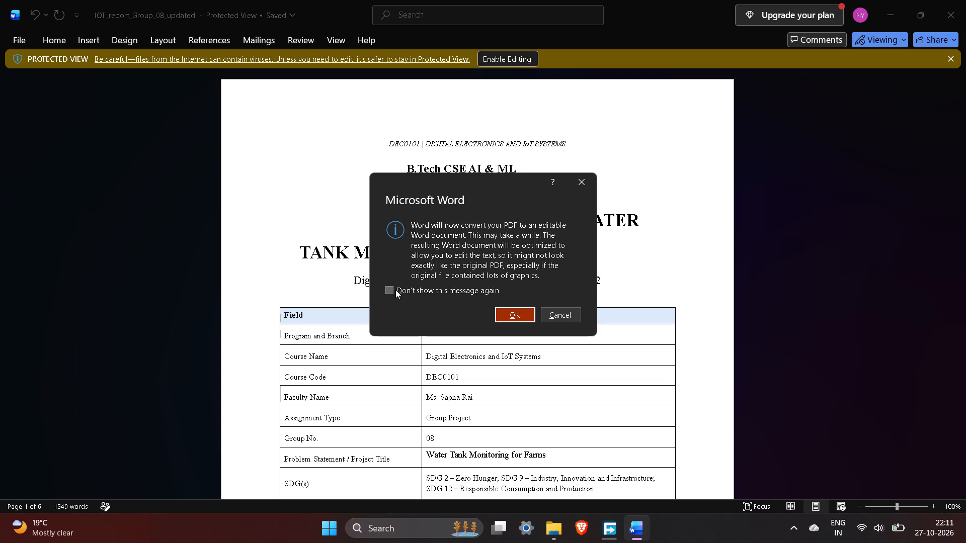
{"action": "left_click", "coordinate": [395, 290]}
{"action": "left_click", "coordinate": [508, 314]}
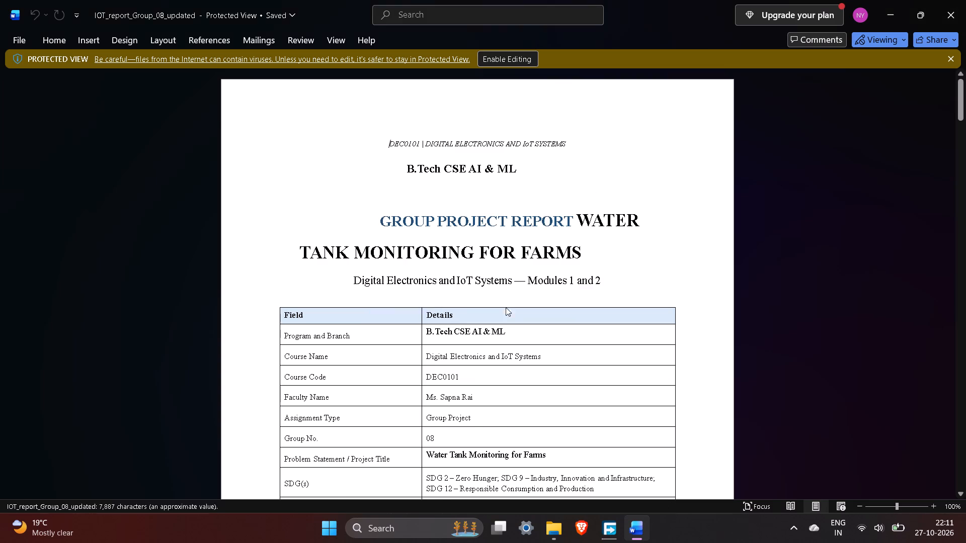
Delete the teacher's name from the Faculty Name row of the report's details table, keeping the title "Ms.".
{"action": "scroll", "coordinate": [435, 202], "scroll_direction": "down", "scroll_amount": 1}
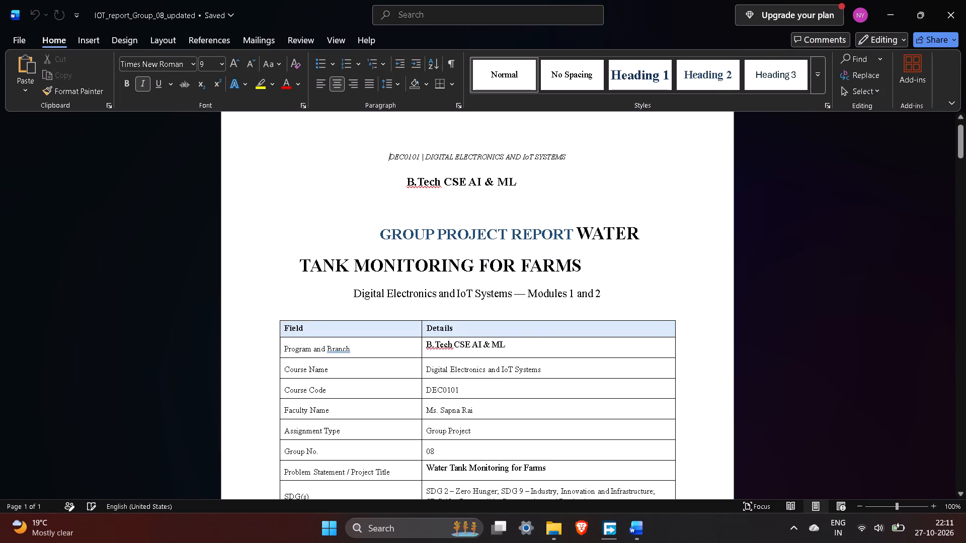
{"action": "scroll", "coordinate": [610, 203], "scroll_direction": "down", "scroll_amount": 1}
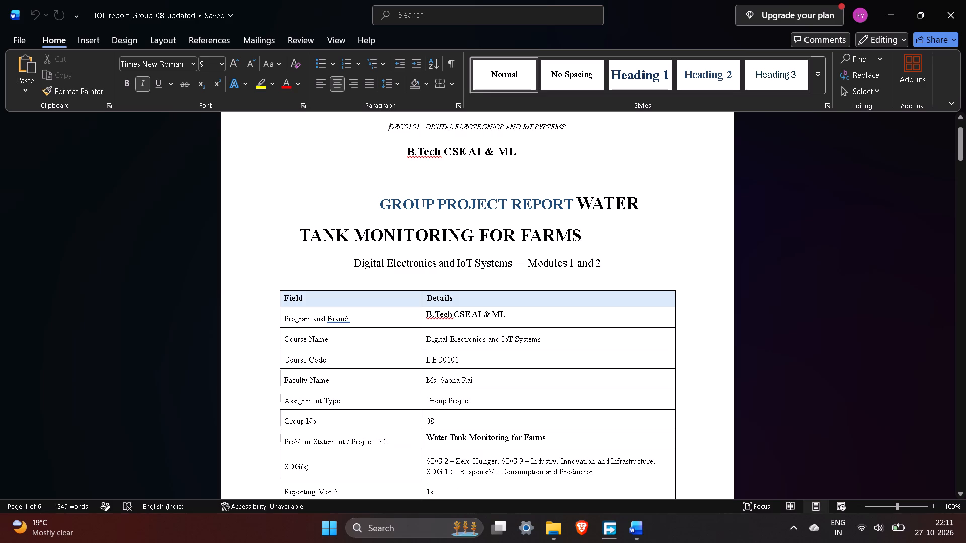
{"action": "scroll", "coordinate": [543, 224], "scroll_direction": "down", "scroll_amount": 2}
{"action": "scroll", "coordinate": [540, 226], "scroll_direction": "up", "scroll_amount": 2}
{"action": "scroll", "coordinate": [540, 226], "scroll_direction": "down", "scroll_amount": 1}
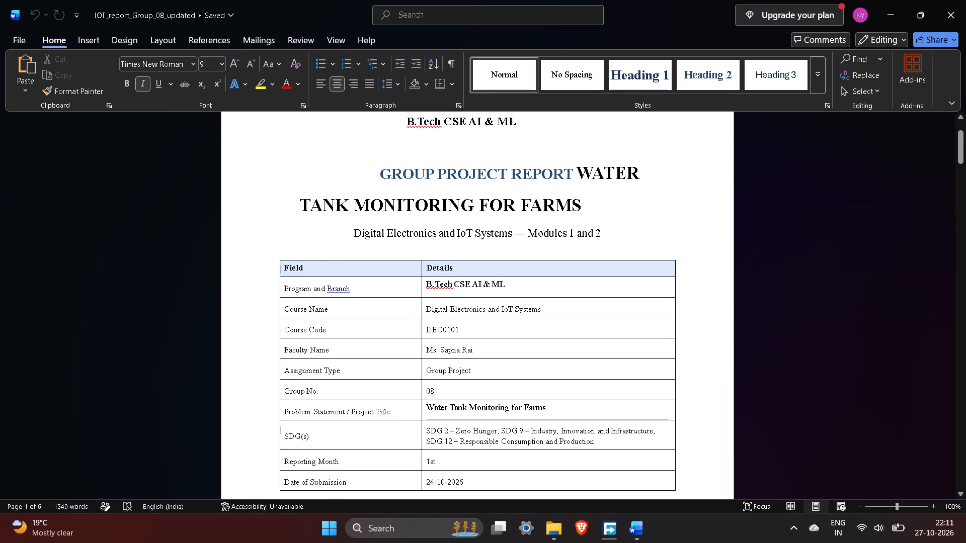
{"action": "scroll", "coordinate": [540, 226], "scroll_direction": "down", "scroll_amount": 3}
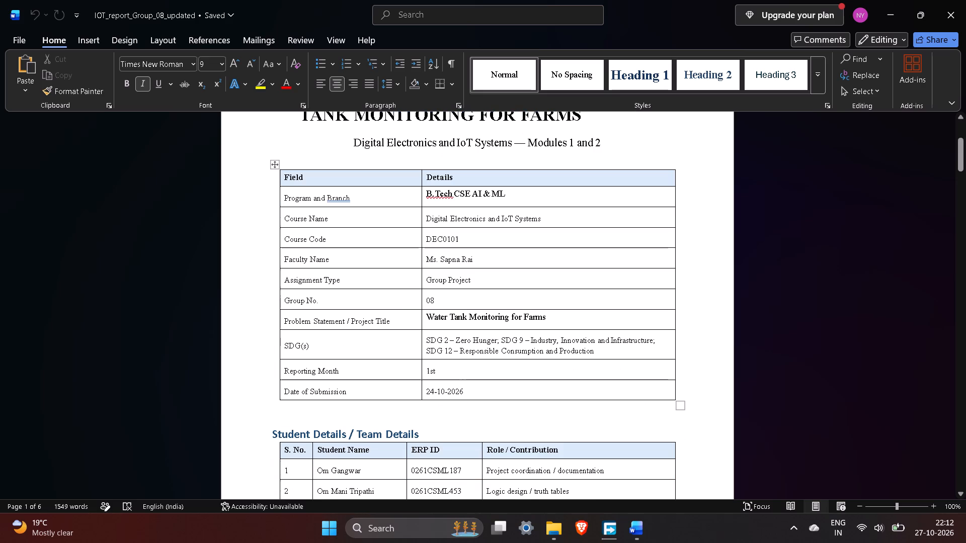
{"action": "scroll", "coordinate": [540, 227], "scroll_direction": "down", "scroll_amount": 1}
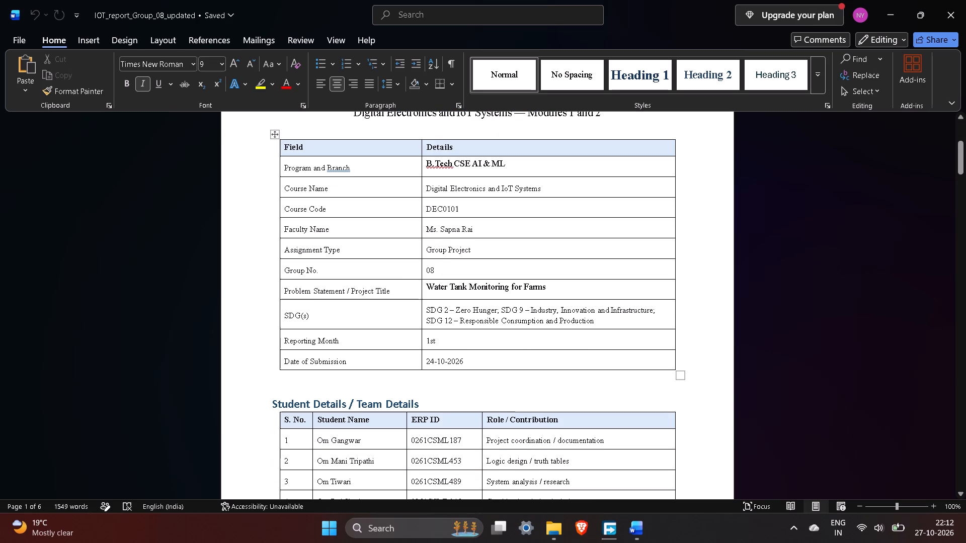
{"action": "left_click", "coordinate": [538, 232]}
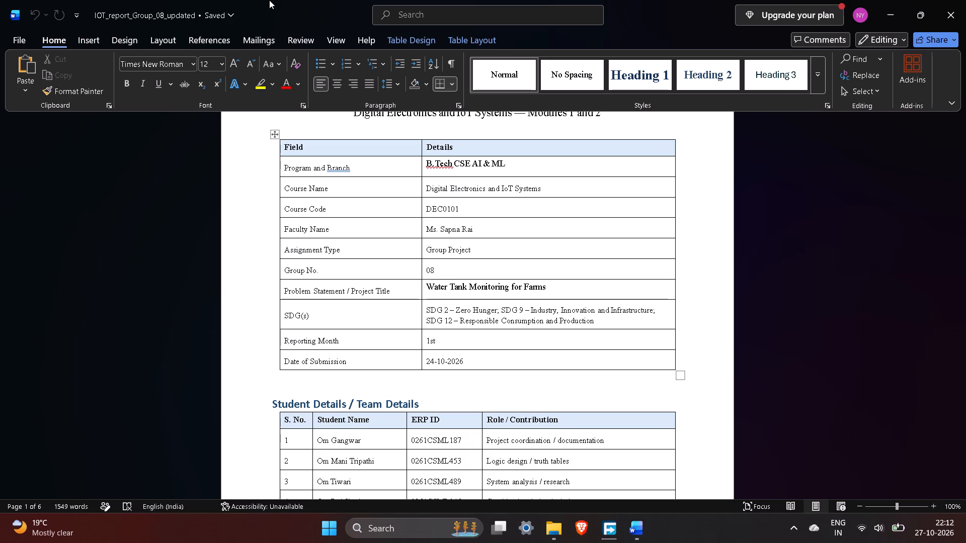
{"action": "key", "text": "BackSpace"}
{"action": "key", "text": "BackSpace"}
{"action": "key", "text": "BackSpace"}
{"action": "key", "text": "BackSpace"}
{"action": "key", "text": "BackSpace"}
{"action": "key", "text": "BackSpace"}
{"action": "key", "text": "BackSpace"}
{"action": "key", "text": "BackSpace"}
{"action": "key", "text": "BackSpace"}
{"action": "key", "text": "BackSpace"}
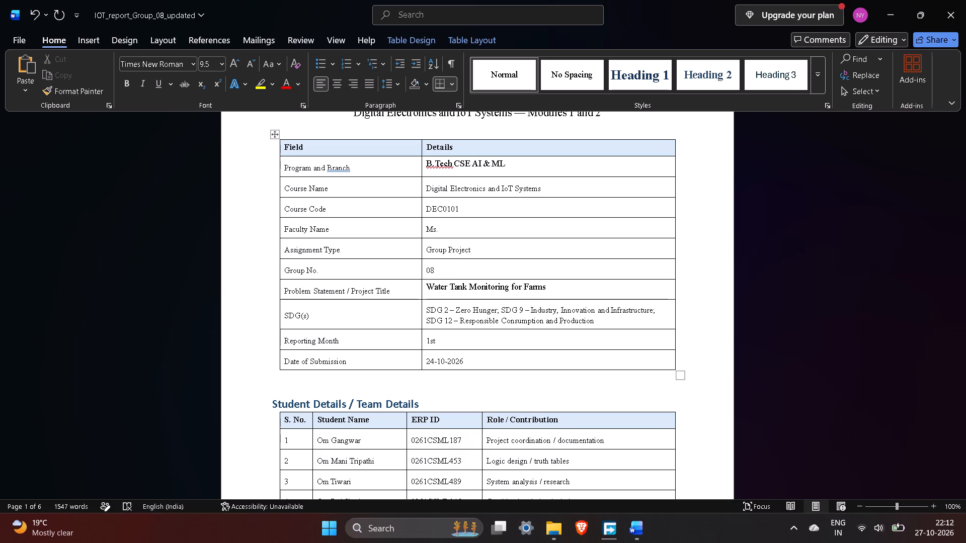
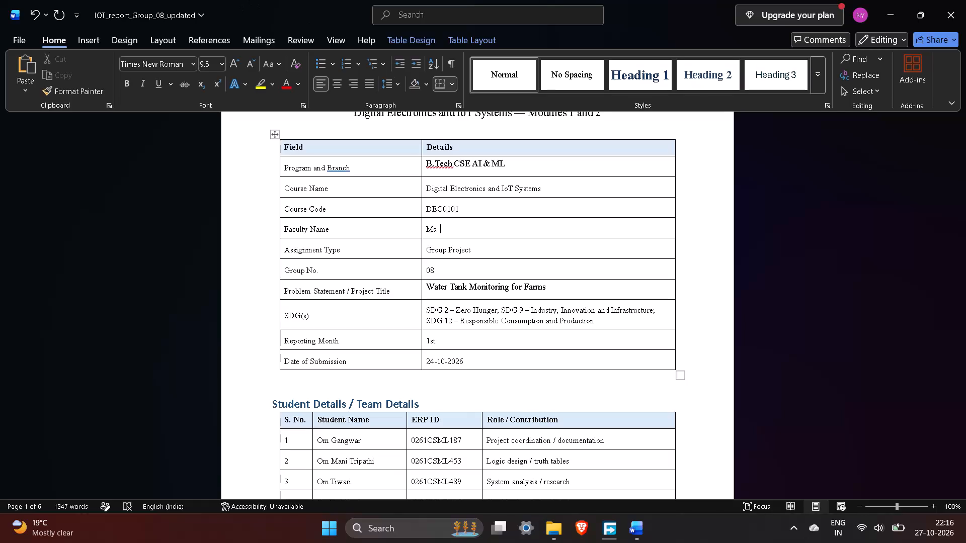
Enter the new teacher's name after the title "Ms." in the Faculty Name row of the details table.
{"action": "left_click", "coordinate": [531, 230]}
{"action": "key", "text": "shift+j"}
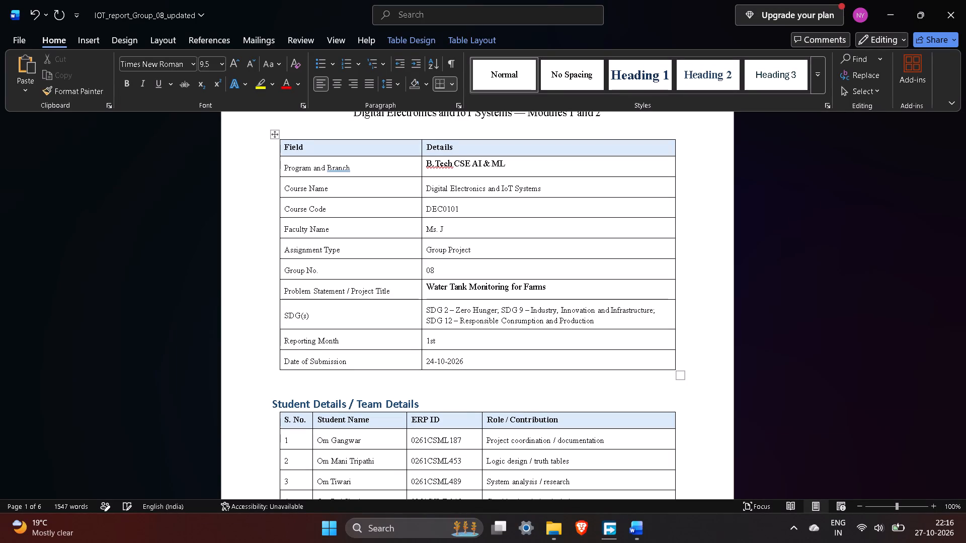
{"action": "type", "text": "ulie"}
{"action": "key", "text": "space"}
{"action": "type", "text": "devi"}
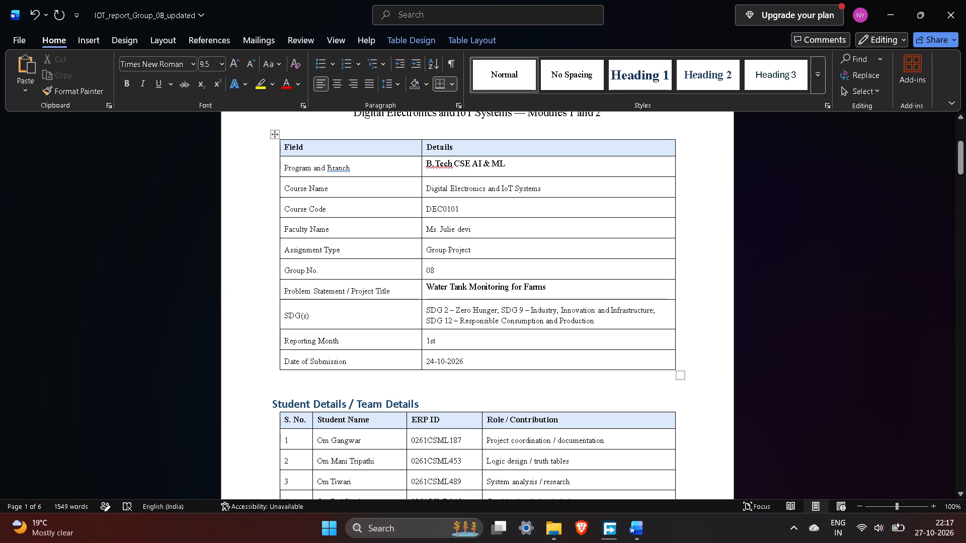
Change the group number to 09 in the Group No. row of the details table.
{"action": "left_click", "coordinate": [453, 272]}
{"action": "left_click", "coordinate": [453, 272]}
Change the Group No. entry in the report's details table to B09.
{"action": "key", "text": "BackSpace"}
{"action": "key", "text": "BackSpace"}
{"action": "key", "text": "9"}
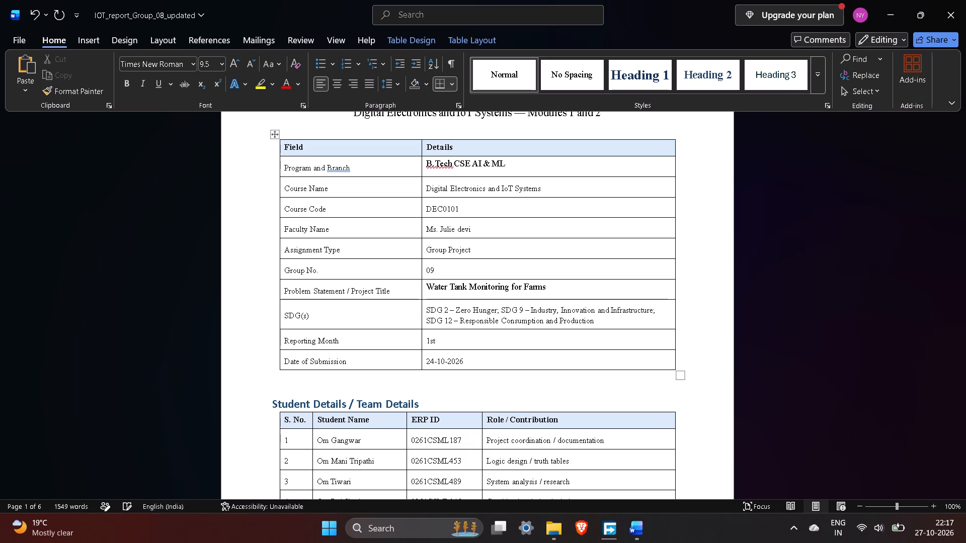
{"action": "left_click", "coordinate": [424, 270]}
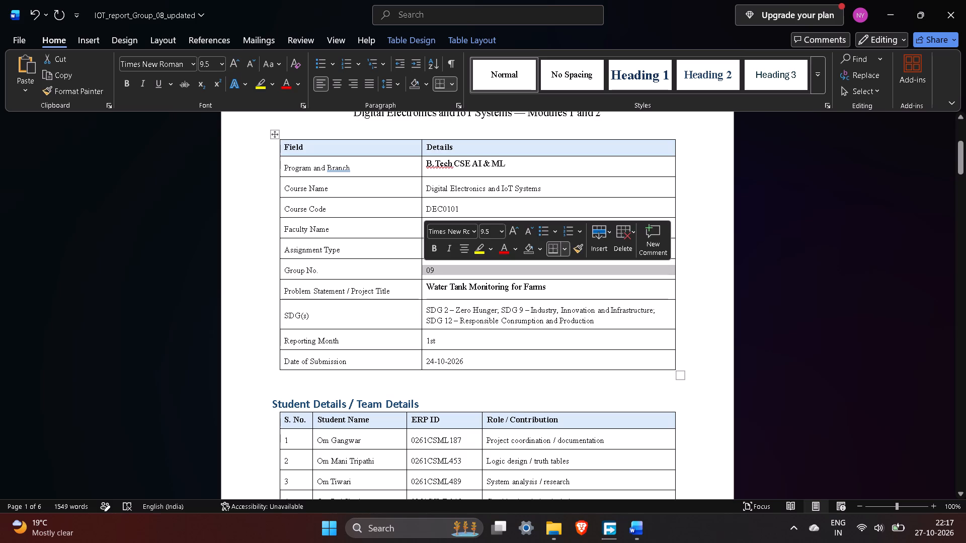
{"action": "left_click", "coordinate": [477, 260]}
{"action": "left_click", "coordinate": [478, 263]}
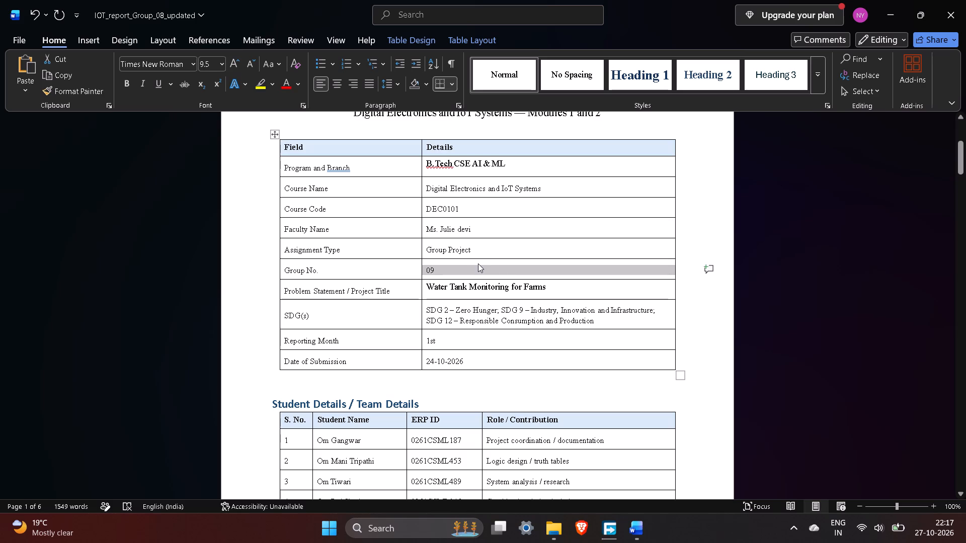
{"action": "key", "text": "Left"}
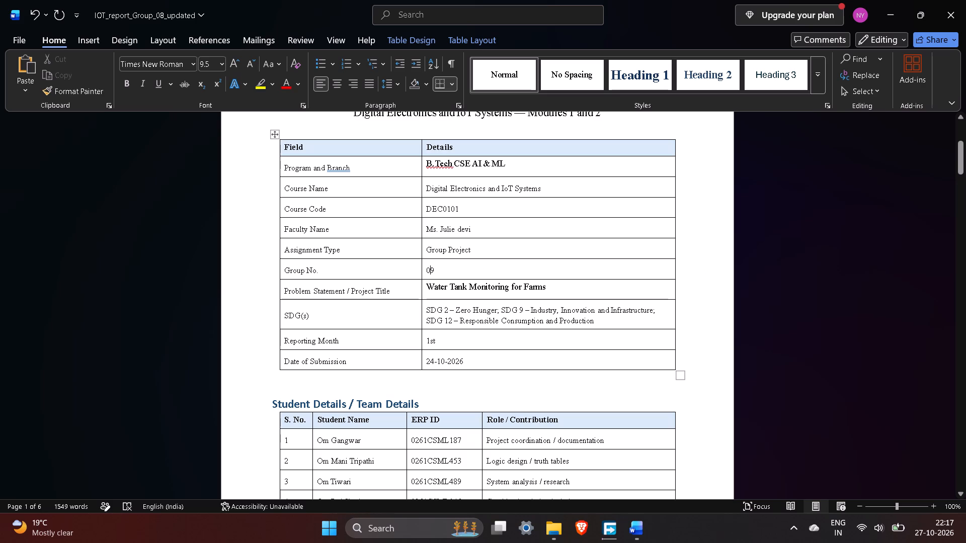
{"action": "key", "text": "Left"}
{"action": "key", "text": "shift+b"}
Change the Date of Submission in the details table to 26-10-2026.
{"action": "scroll", "coordinate": [527, 328], "scroll_direction": "down", "scroll_amount": 1}
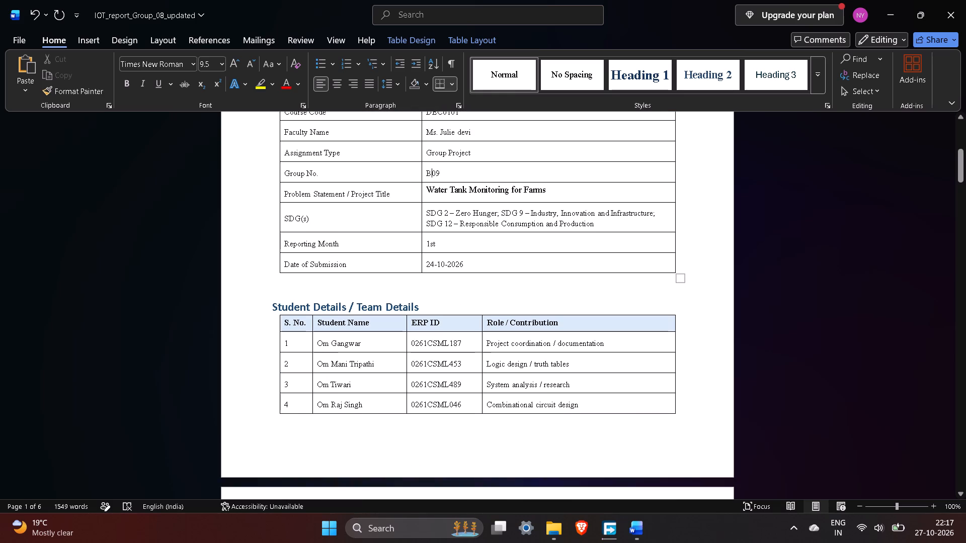
{"action": "left_click", "coordinate": [433, 261]}
{"action": "key", "text": "BackSpace"}
{"action": "key", "text": "6"}
Check the Student Details / Team Details table across both pages and bring up the Windows app launcher.
{"action": "scroll", "coordinate": [524, 320], "scroll_direction": "down", "scroll_amount": 2}
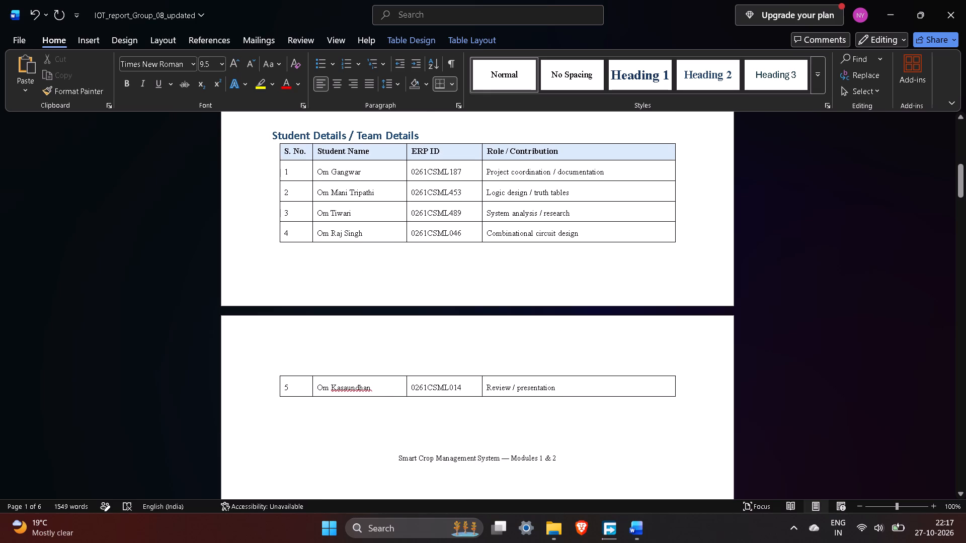
{"action": "scroll", "coordinate": [524, 320], "scroll_direction": "down", "scroll_amount": 1}
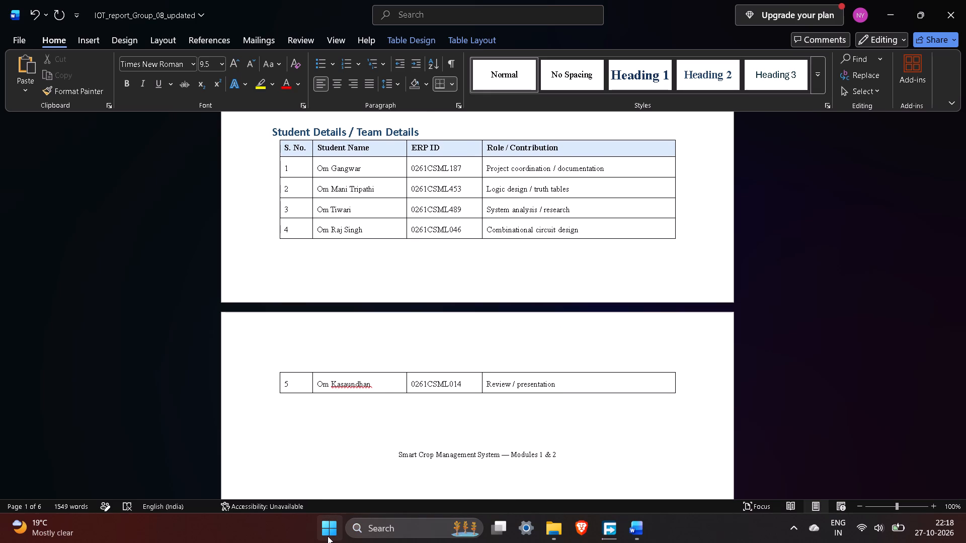
{"action": "left_click", "coordinate": [328, 536]}
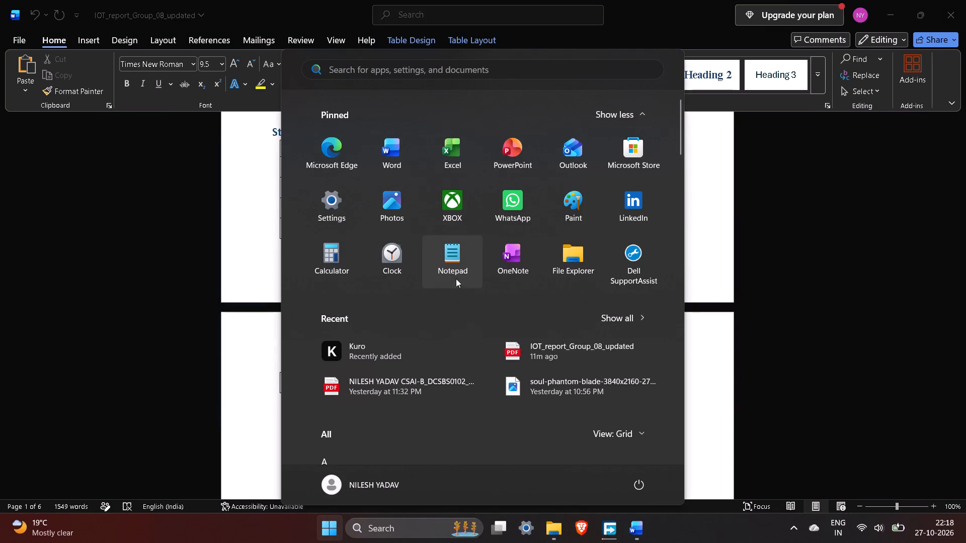
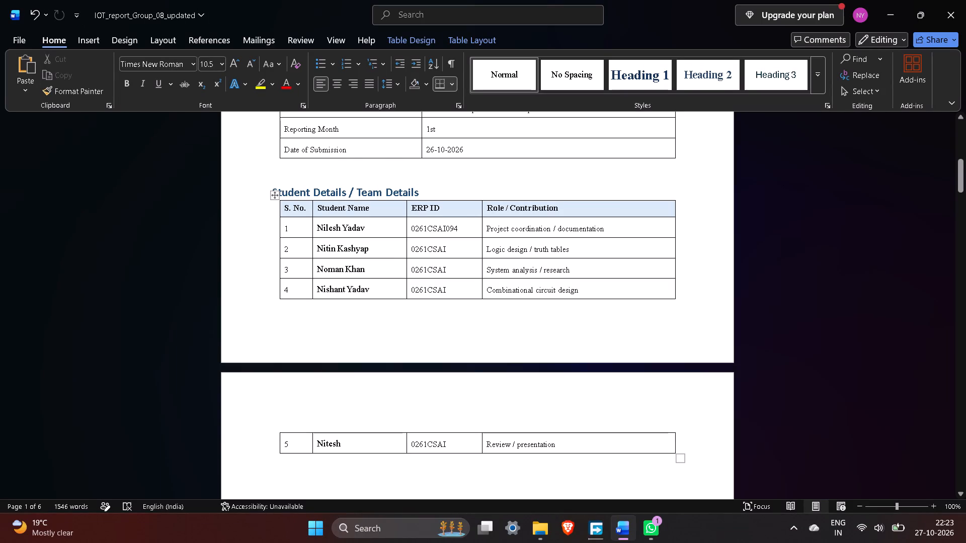
Look through the report from the team table to the Application Background section, and back up to the cover title.
{"action": "scroll", "coordinate": [433, 215], "scroll_direction": "down", "scroll_amount": 2}
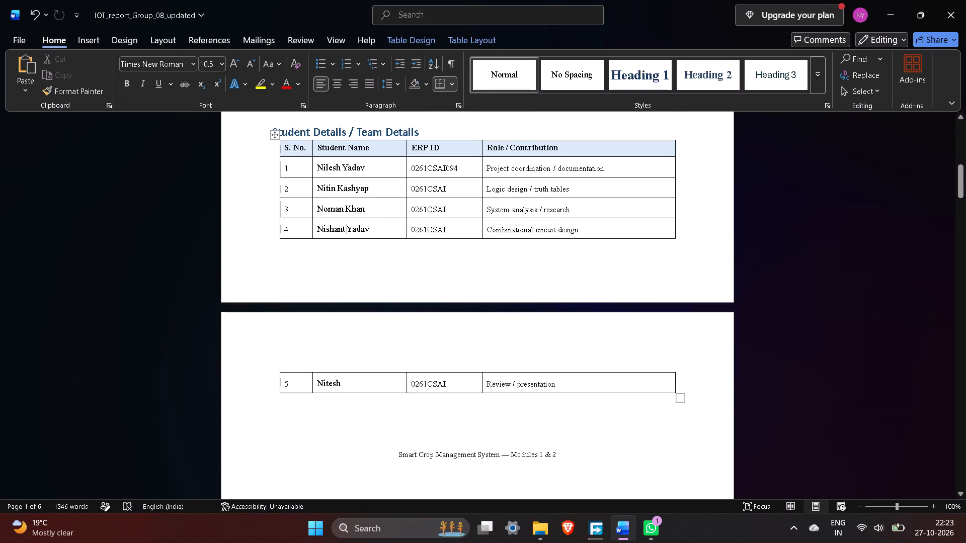
{"action": "scroll", "coordinate": [425, 223], "scroll_direction": "down", "scroll_amount": 8}
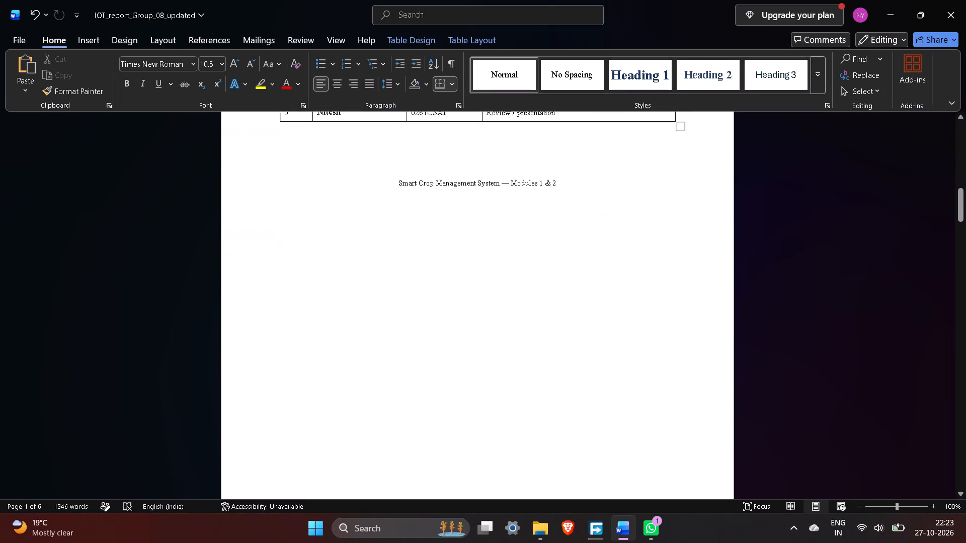
{"action": "scroll", "coordinate": [429, 259], "scroll_direction": "down", "scroll_amount": 16}
{"action": "scroll", "coordinate": [431, 257], "scroll_direction": "down", "scroll_amount": 6}
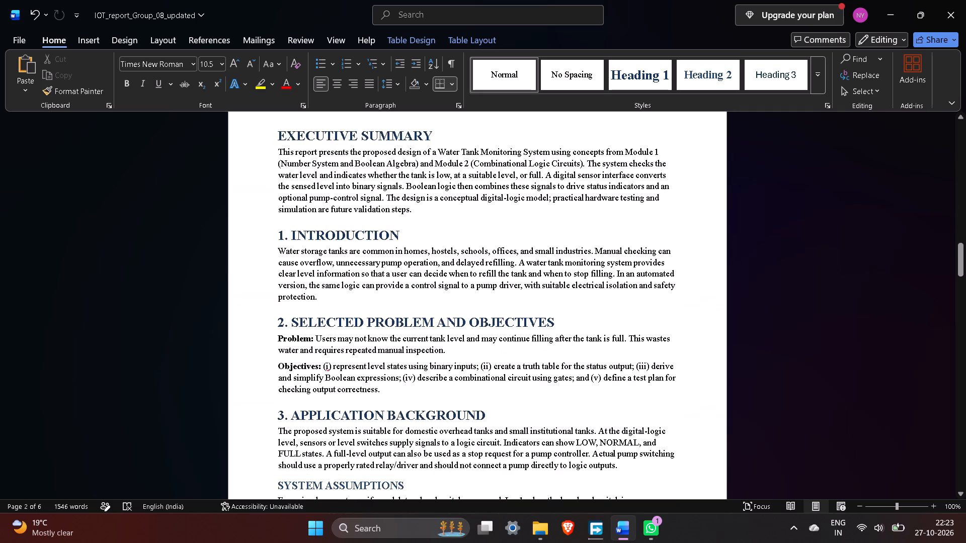
{"action": "scroll", "coordinate": [430, 256], "scroll_direction": "down", "scroll_amount": 8}
{"action": "scroll", "coordinate": [430, 256], "scroll_direction": "up", "scroll_amount": 18}
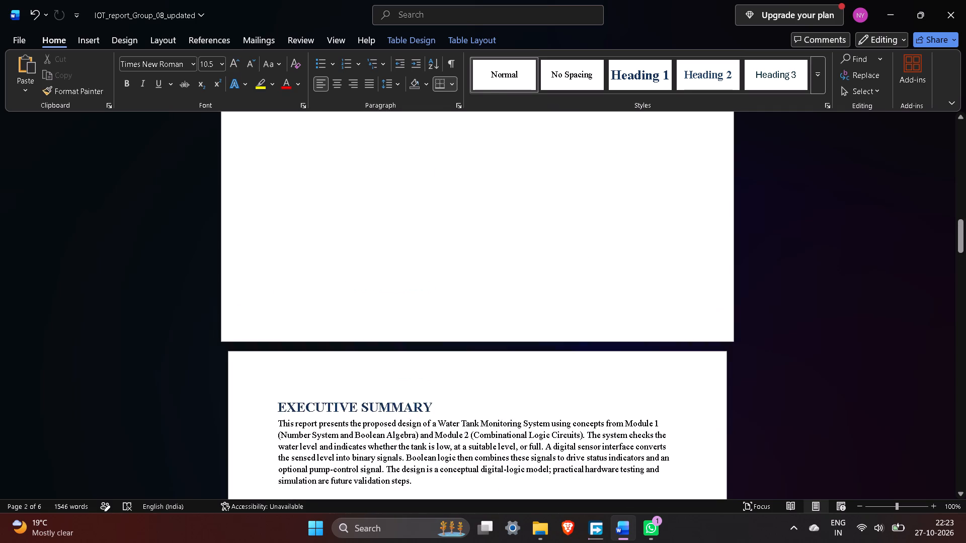
{"action": "scroll", "coordinate": [426, 252], "scroll_direction": "up", "scroll_amount": 18}
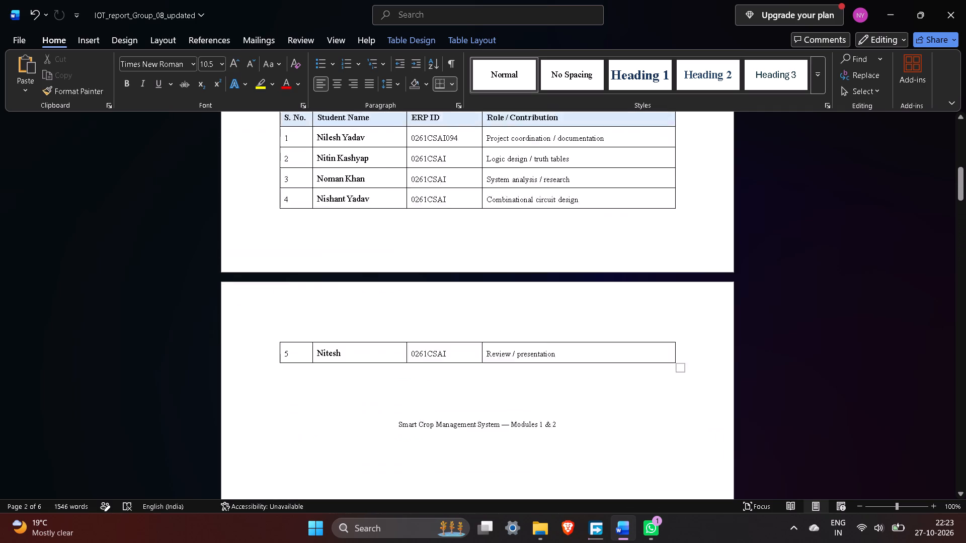
{"action": "scroll", "coordinate": [424, 252], "scroll_direction": "up", "scroll_amount": 12}
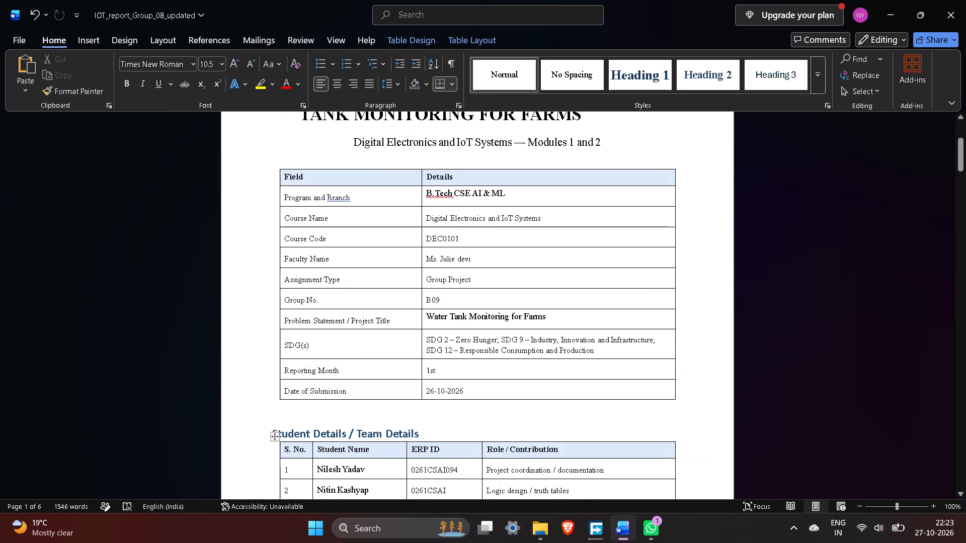
{"action": "scroll", "coordinate": [424, 252], "scroll_direction": "up", "scroll_amount": 5}
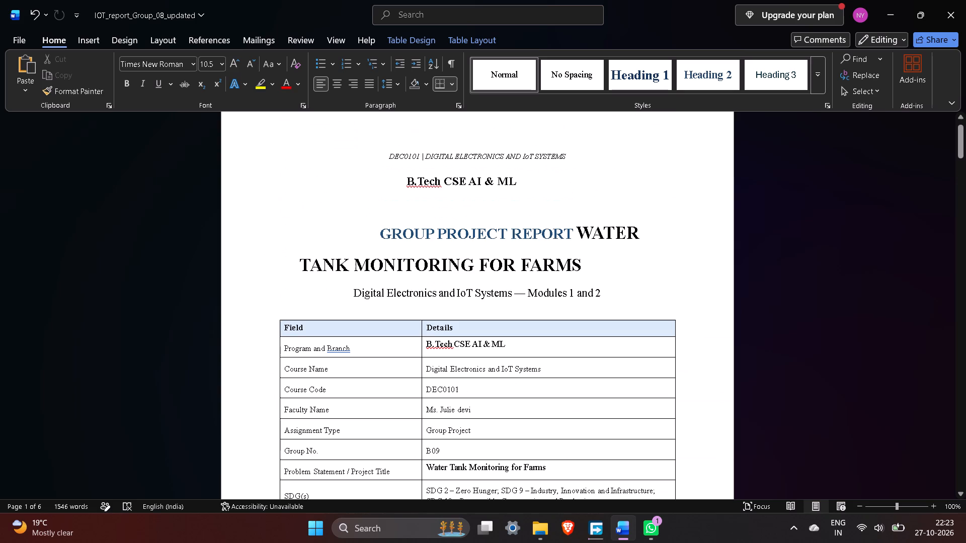
Check the cover page's details table and the entries of the Student Details / Team Details table across both pages.
{"action": "scroll", "coordinate": [422, 268], "scroll_direction": "down", "scroll_amount": 2}
{"action": "scroll", "coordinate": [412, 329], "scroll_direction": "down", "scroll_amount": 3}
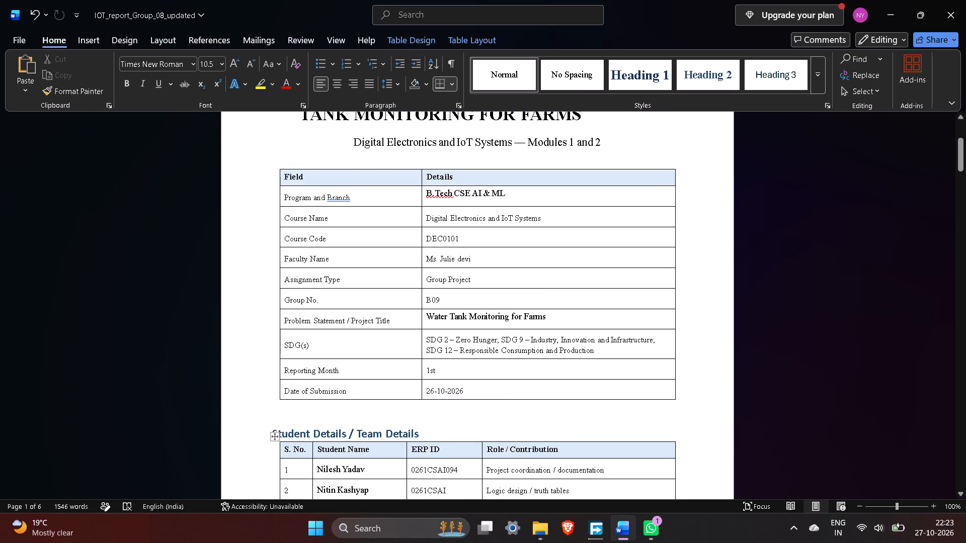
{"action": "scroll", "coordinate": [412, 326], "scroll_direction": "down", "scroll_amount": 2}
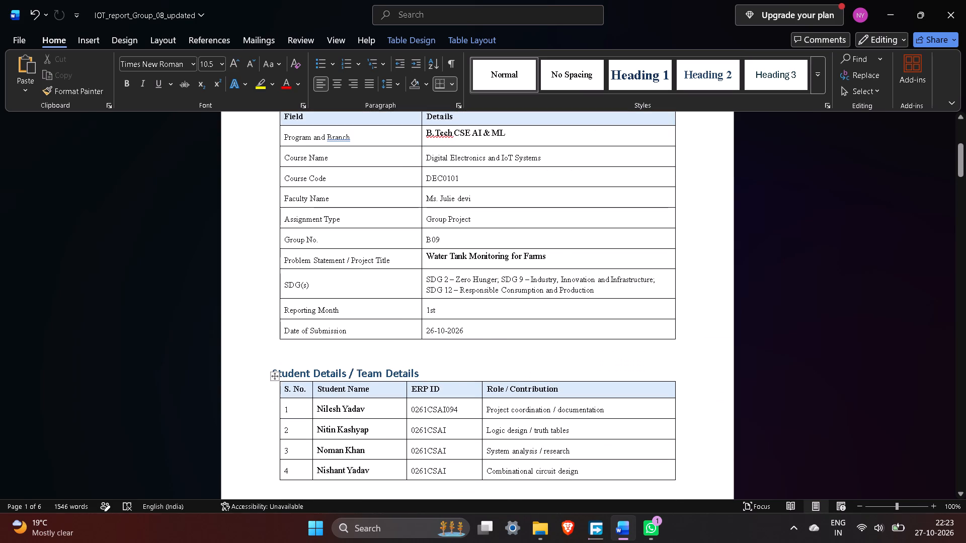
{"action": "scroll", "coordinate": [446, 317], "scroll_direction": "down", "scroll_amount": 4}
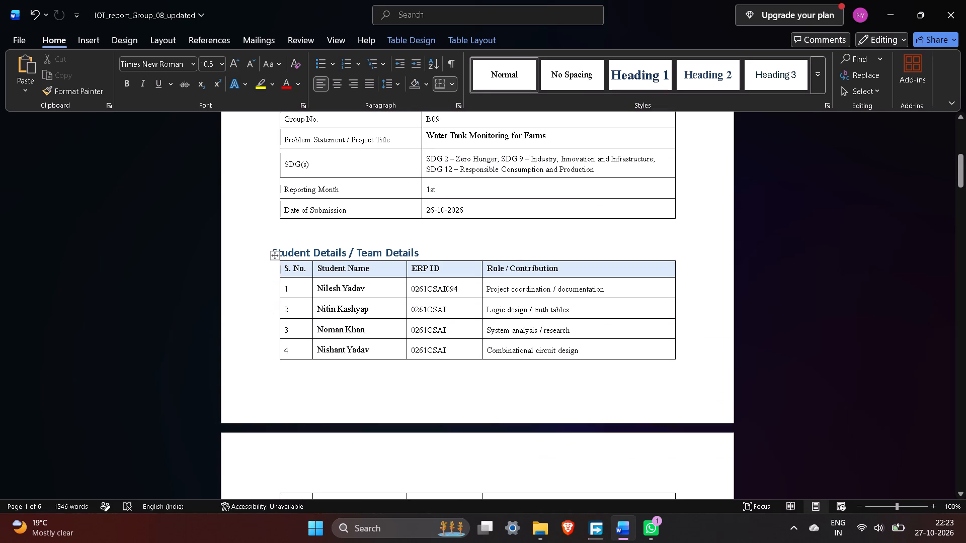
{"action": "scroll", "coordinate": [454, 313], "scroll_direction": "down", "scroll_amount": 4}
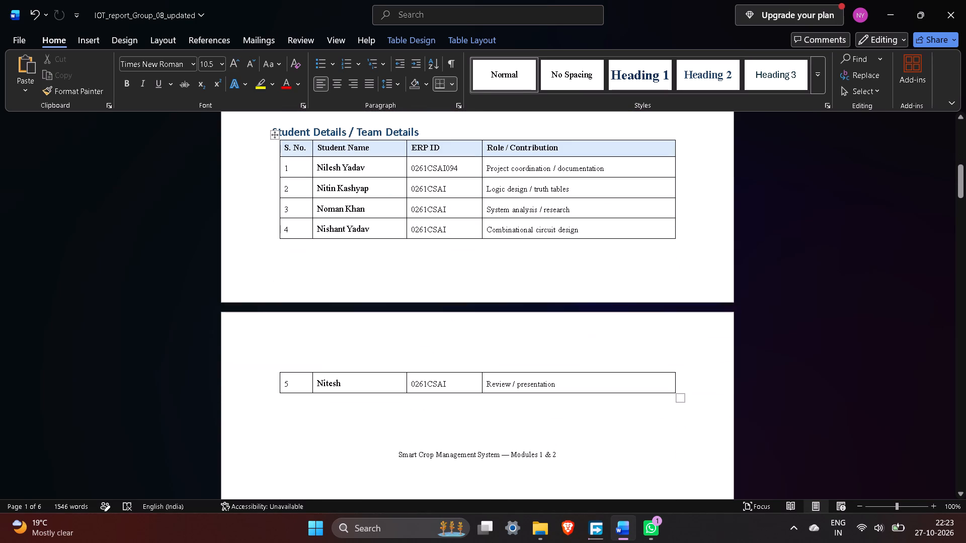
{"action": "scroll", "coordinate": [454, 314], "scroll_direction": "down", "scroll_amount": 6}
{"action": "scroll", "coordinate": [453, 314], "scroll_direction": "up", "scroll_amount": 10}
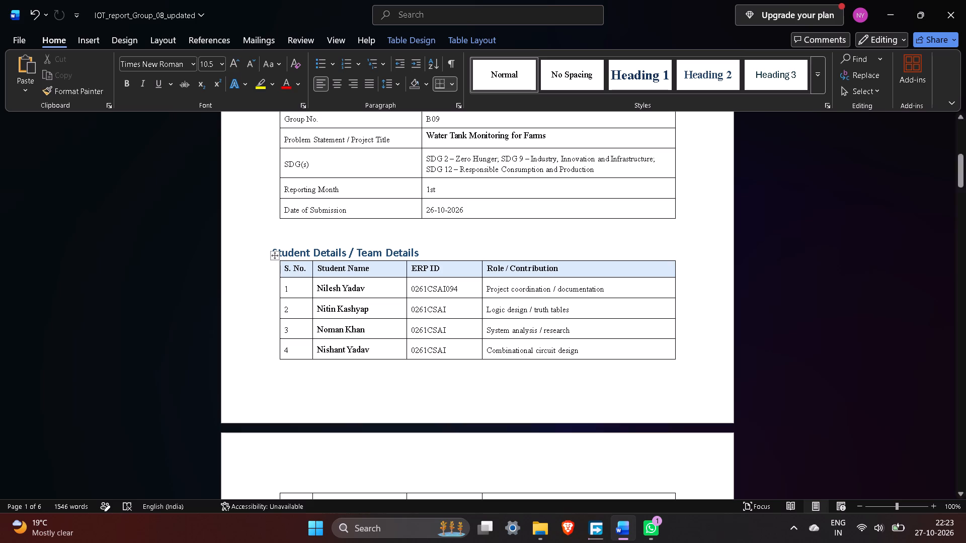
{"action": "scroll", "coordinate": [474, 292], "scroll_direction": "down", "scroll_amount": 2}
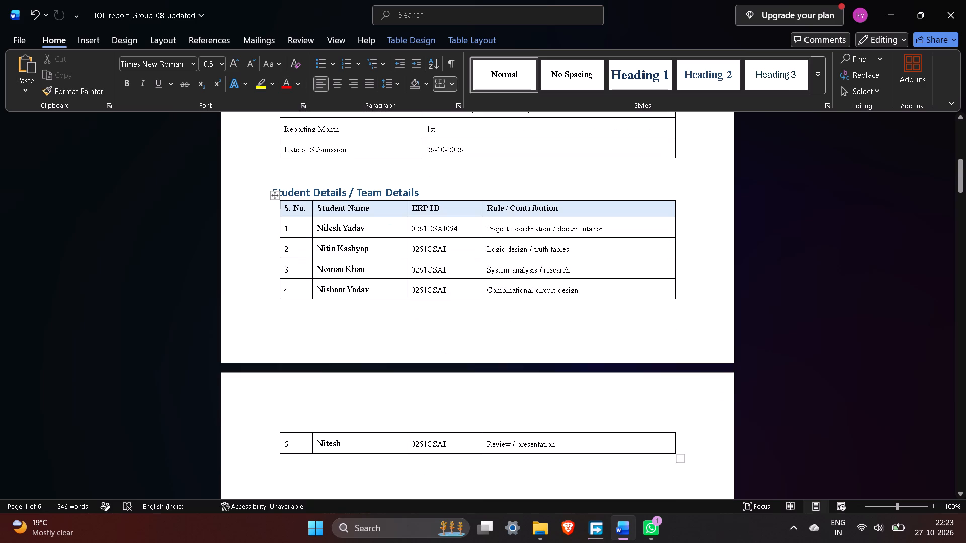
{"action": "scroll", "coordinate": [474, 288], "scroll_direction": "up", "scroll_amount": 2}
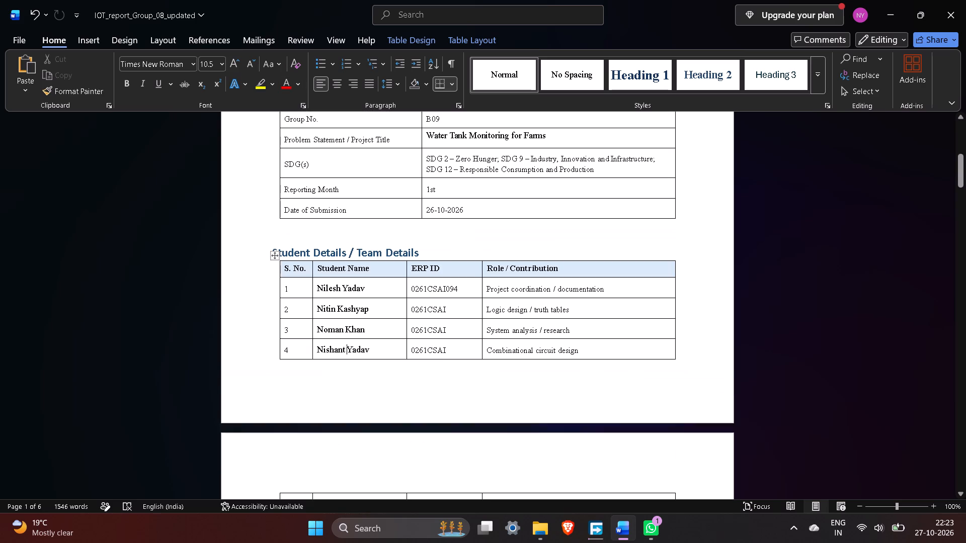
{"action": "scroll", "coordinate": [474, 288], "scroll_direction": "up", "scroll_amount": 3}
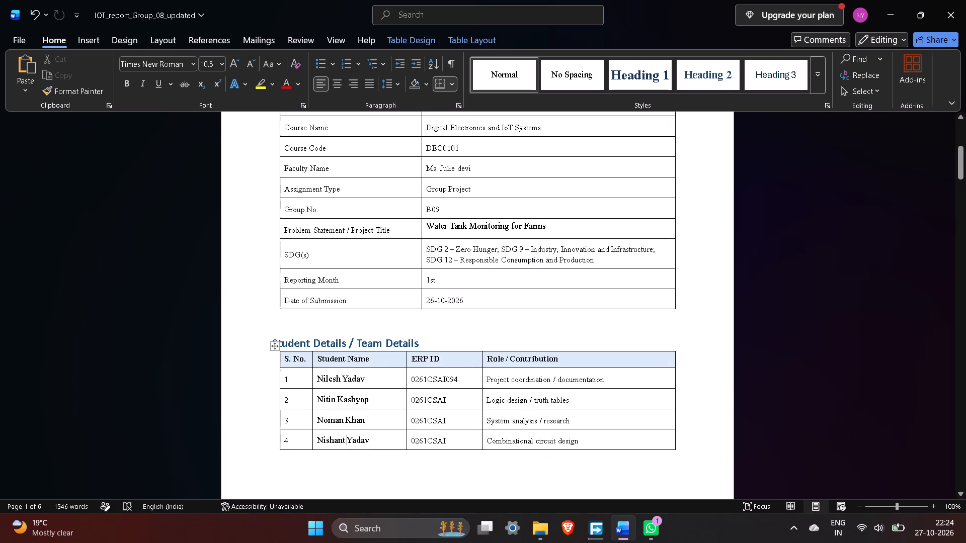
{"action": "scroll", "coordinate": [474, 288], "scroll_direction": "down", "scroll_amount": 2}
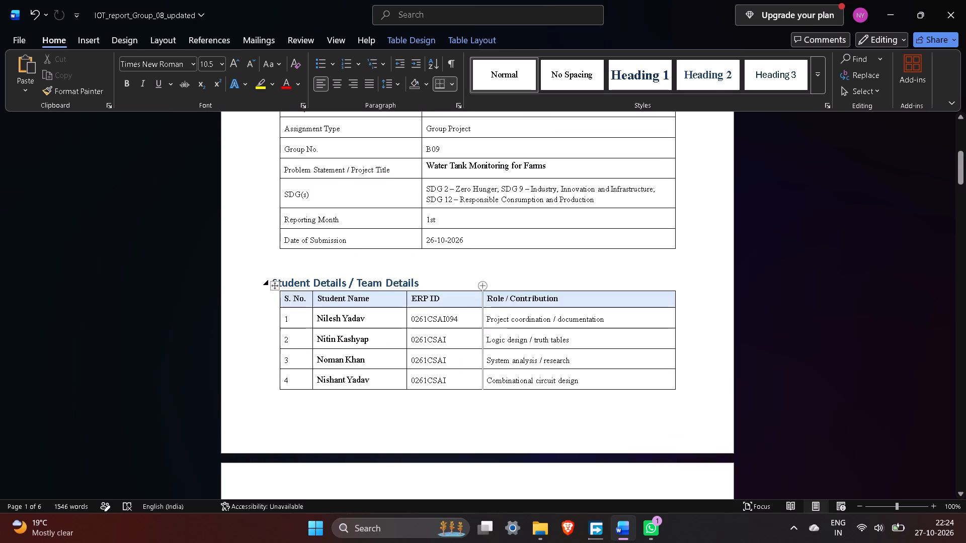
{"action": "scroll", "coordinate": [474, 288], "scroll_direction": "down", "scroll_amount": 4}
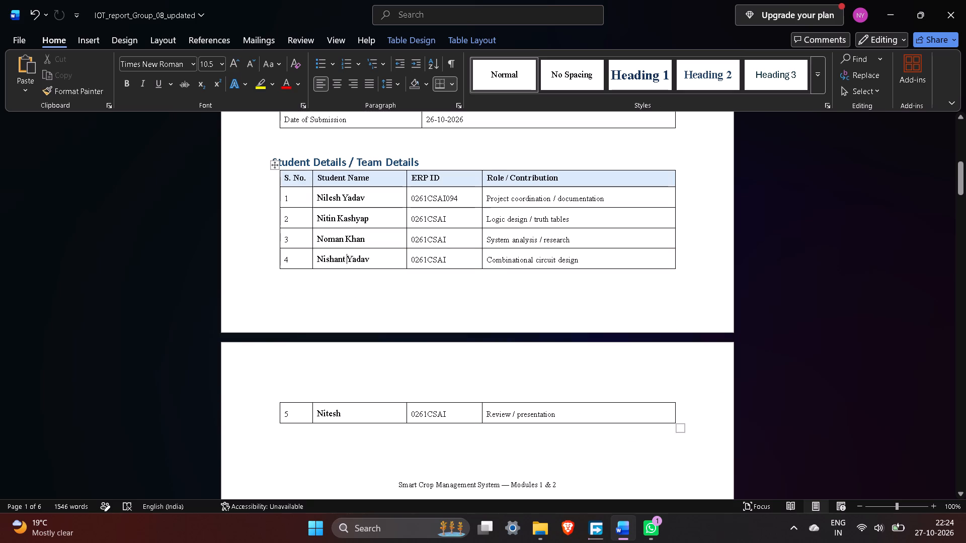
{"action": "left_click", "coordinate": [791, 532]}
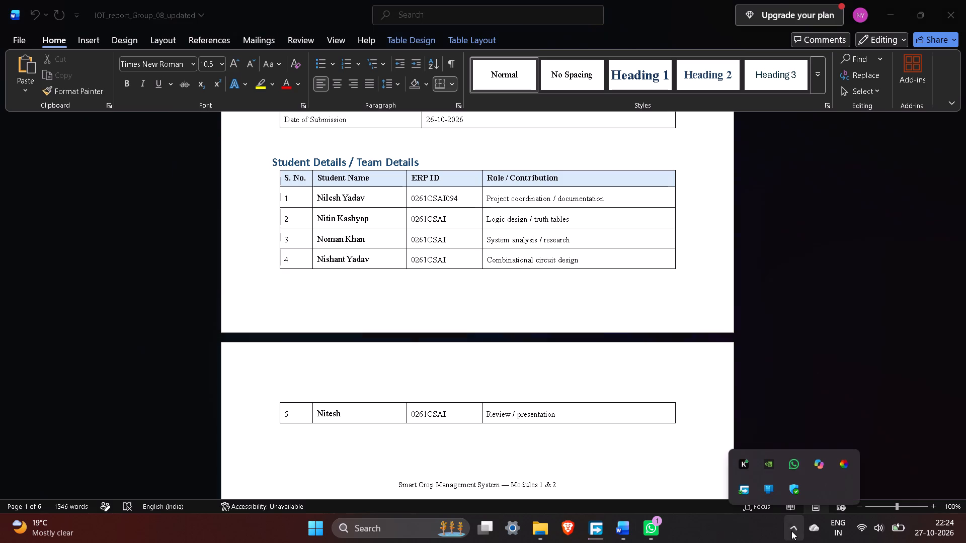
Switch to Free Download Manager and check the progress of the active torrent download.
{"action": "left_click", "coordinate": [742, 491]}
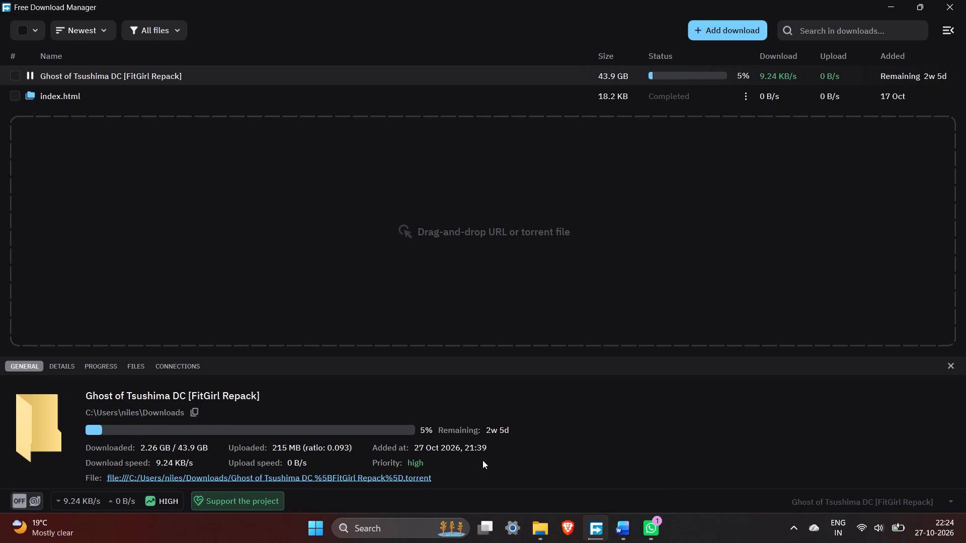
Switch the laptop's Wi-Fi connection from the phone hotspot to the NIET-WIFI network.
{"action": "left_click", "coordinate": [860, 527]}
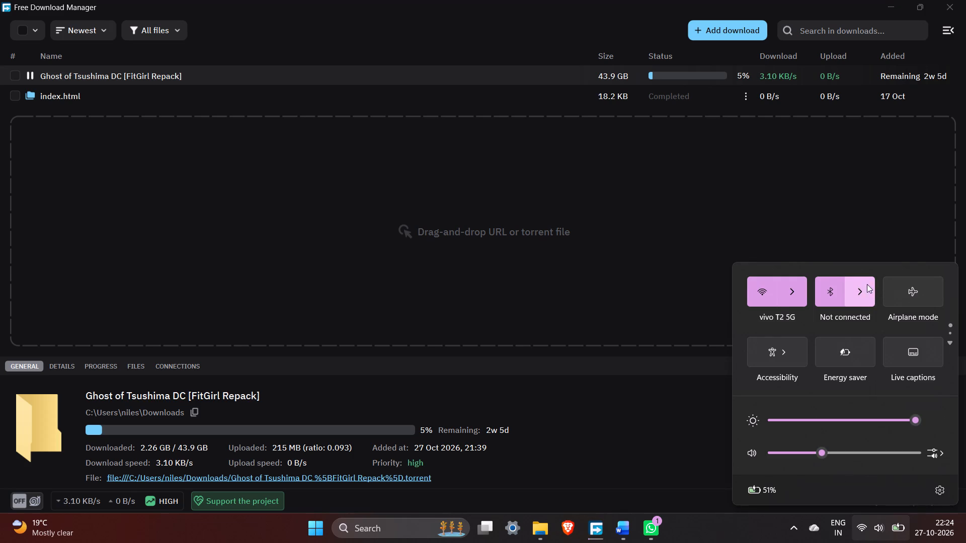
{"action": "left_click", "coordinate": [795, 295]}
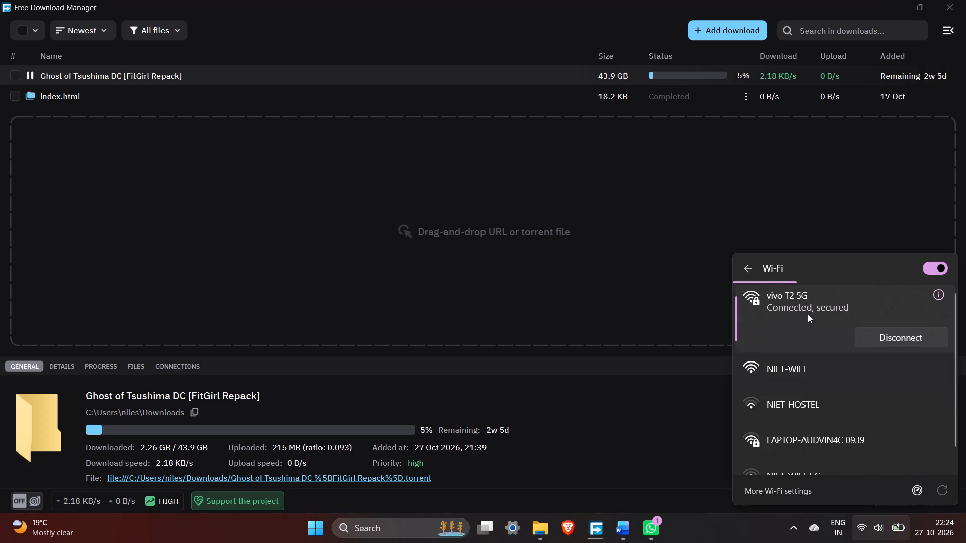
{"action": "left_click", "coordinate": [820, 374]}
{"action": "left_click", "coordinate": [887, 421]}
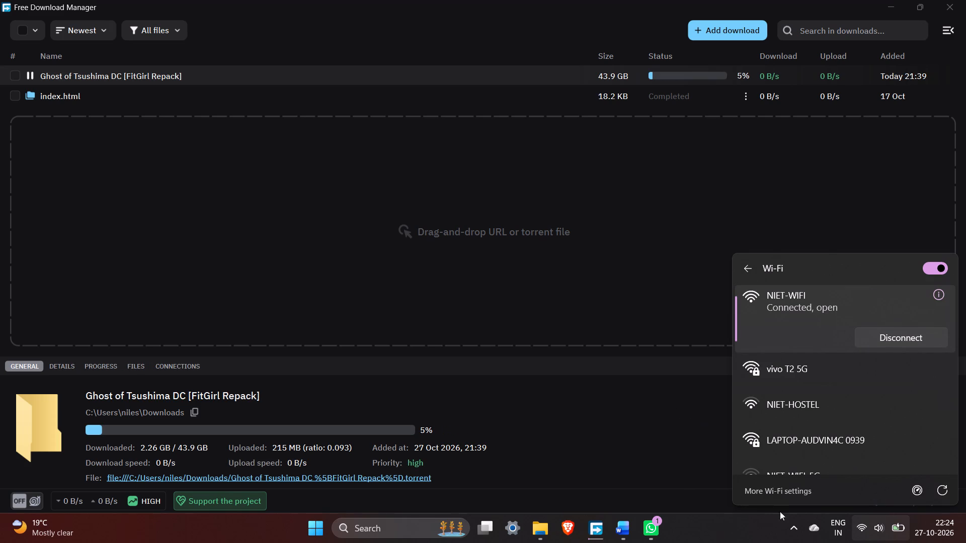
Minimise Free Download Manager and return to the report in Word.
{"action": "left_click", "coordinate": [796, 536]}
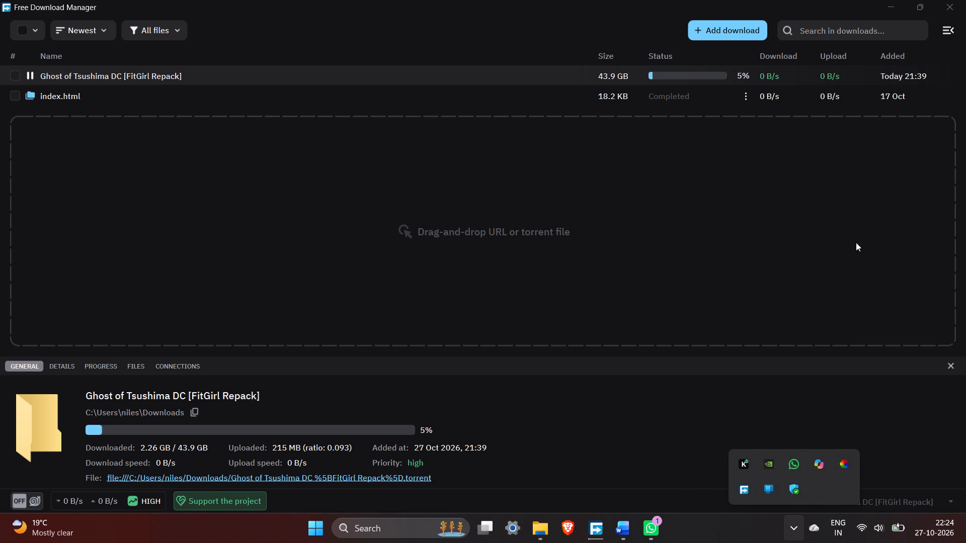
{"action": "left_click", "coordinate": [886, 9]}
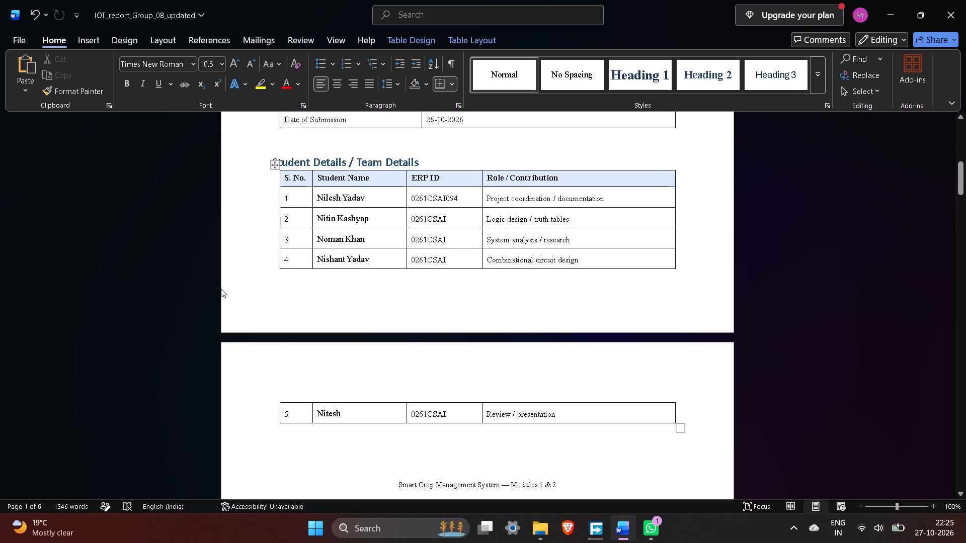
Open the ERP ID entry of the second student in the Team Details table for editing at its end.
{"action": "left_click", "coordinate": [465, 222]}
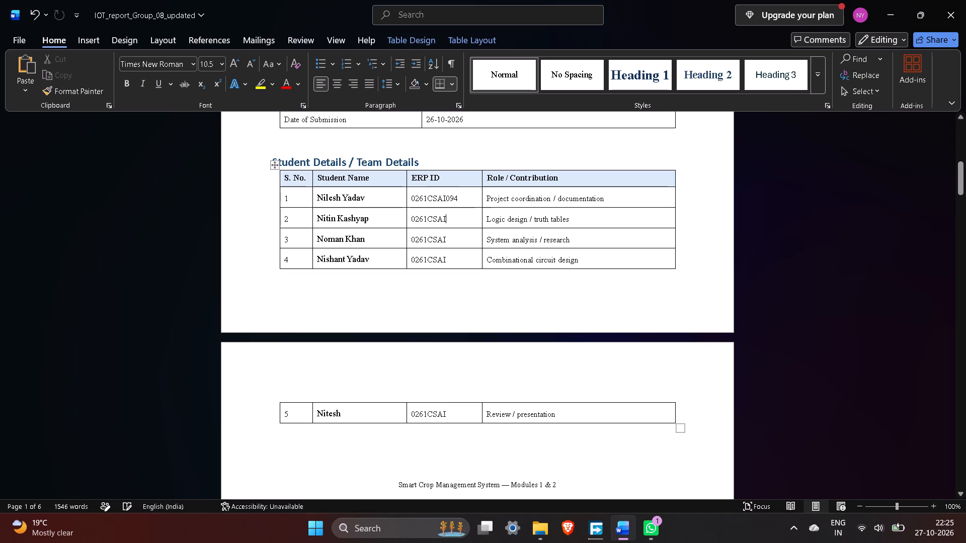
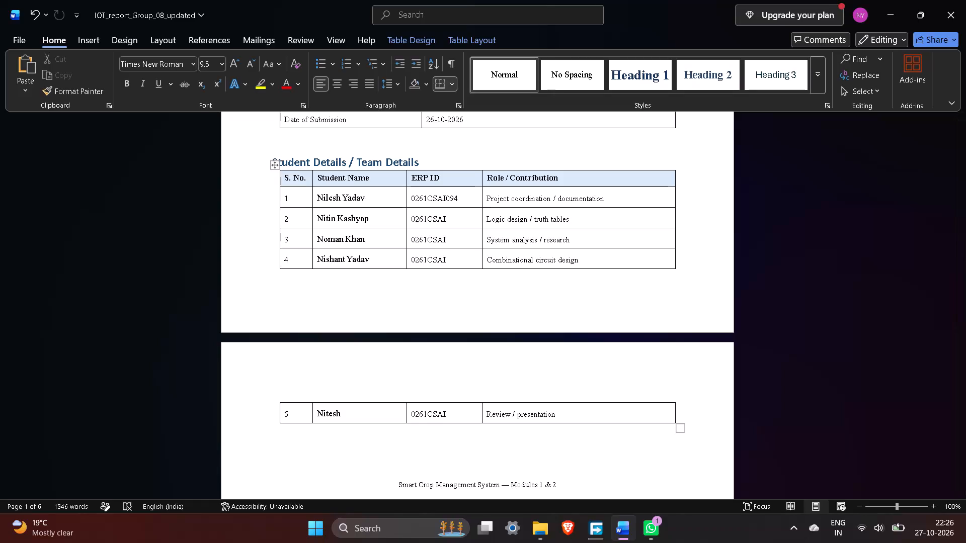
Complete the ERP IDs of the second to fifth students in the Team Details table with their final three digits.
{"action": "type", "text": "212"}
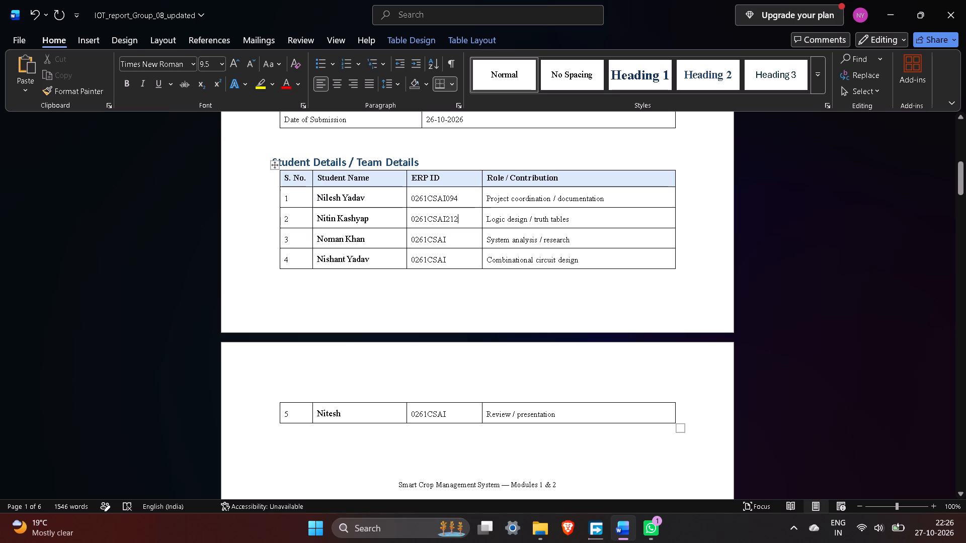
{"action": "left_click", "coordinate": [466, 241]}
{"action": "type", "text": "26"}
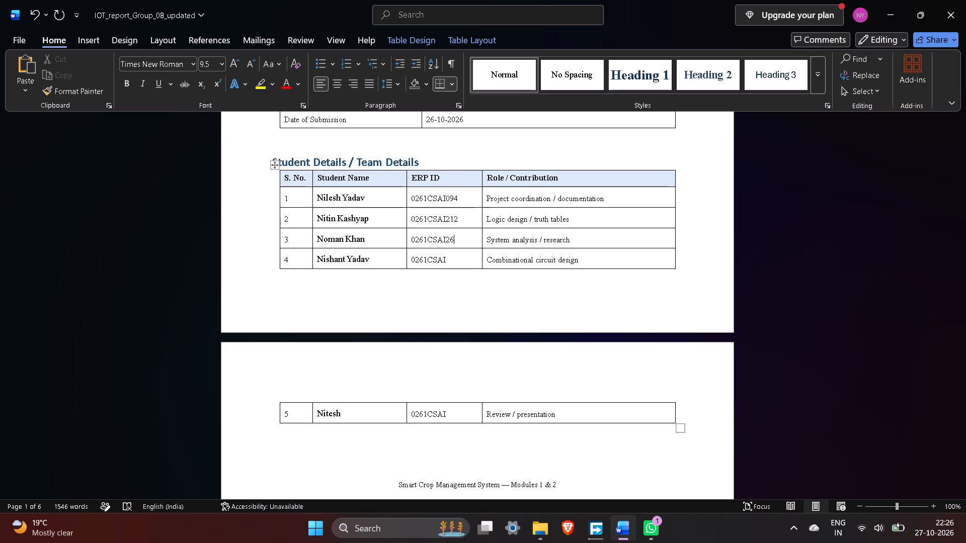
{"action": "key", "text": "3"}
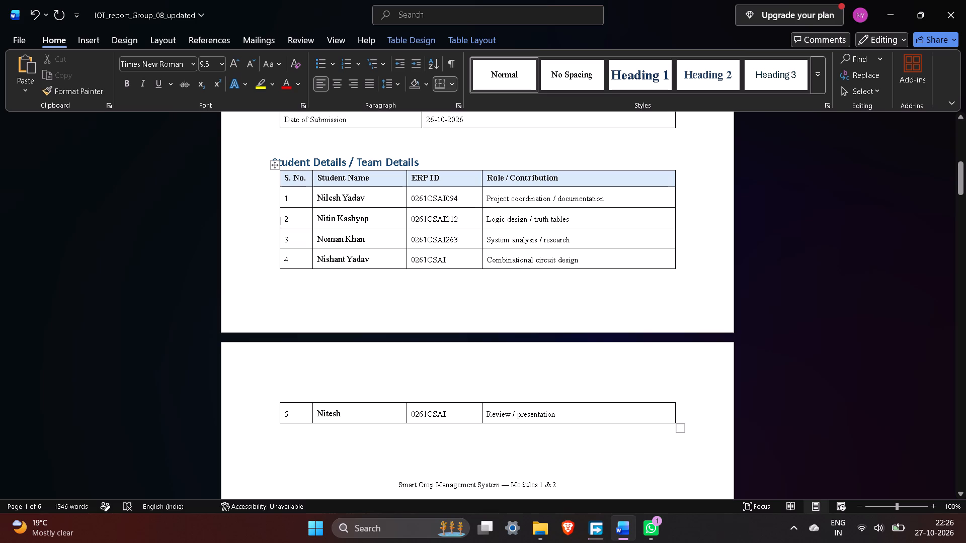
{"action": "left_click", "coordinate": [463, 253]}
{"action": "key", "text": "2"}
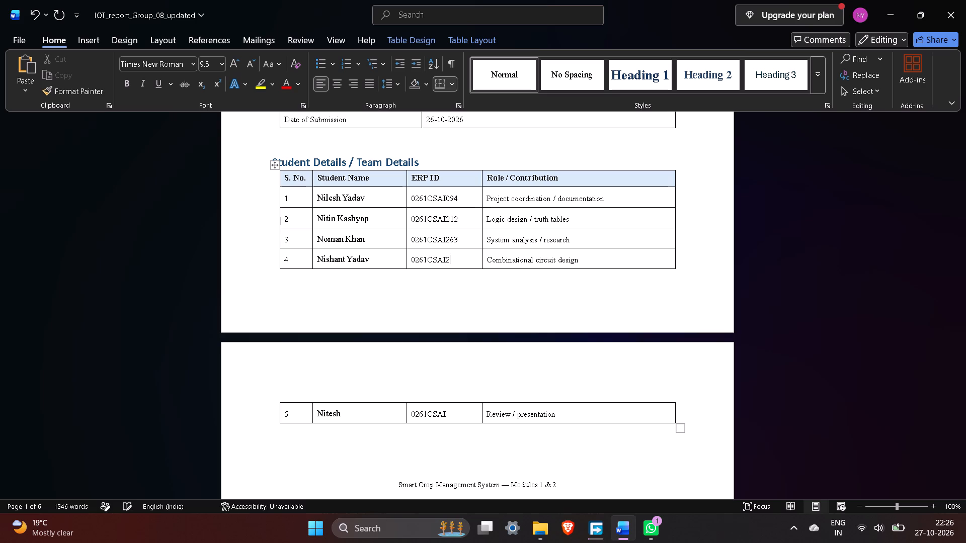
{"action": "type", "text": "76"}
{"action": "left_click", "coordinate": [470, 417]}
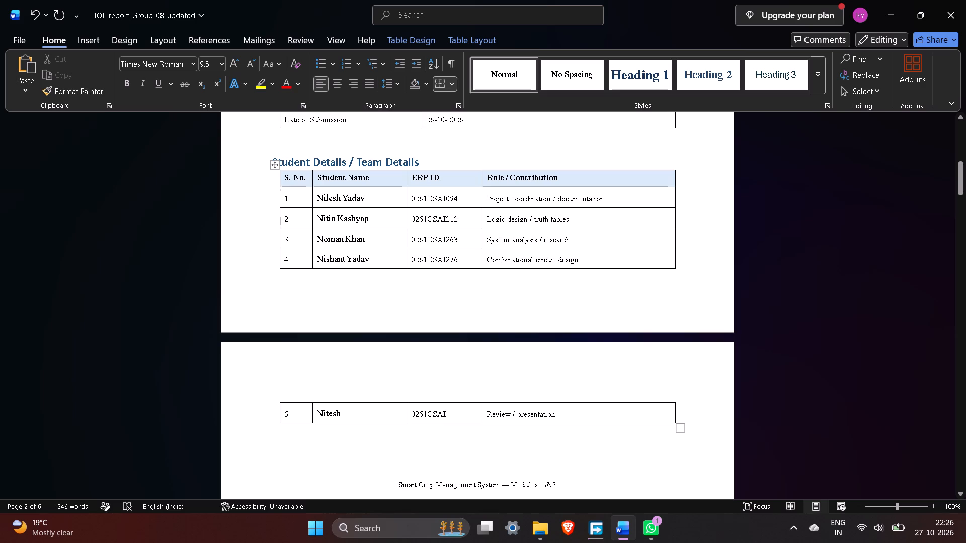
{"action": "key", "text": "0"}
{"action": "type", "text": "87"}
Review the whole report from the cover page's details table through to the Core Logic appendix on the last page.
{"action": "scroll", "coordinate": [522, 511], "scroll_direction": "down", "scroll_amount": 3}
{"action": "scroll", "coordinate": [518, 423], "scroll_direction": "up", "scroll_amount": 1}
{"action": "scroll", "coordinate": [511, 327], "scroll_direction": "up", "scroll_amount": 11}
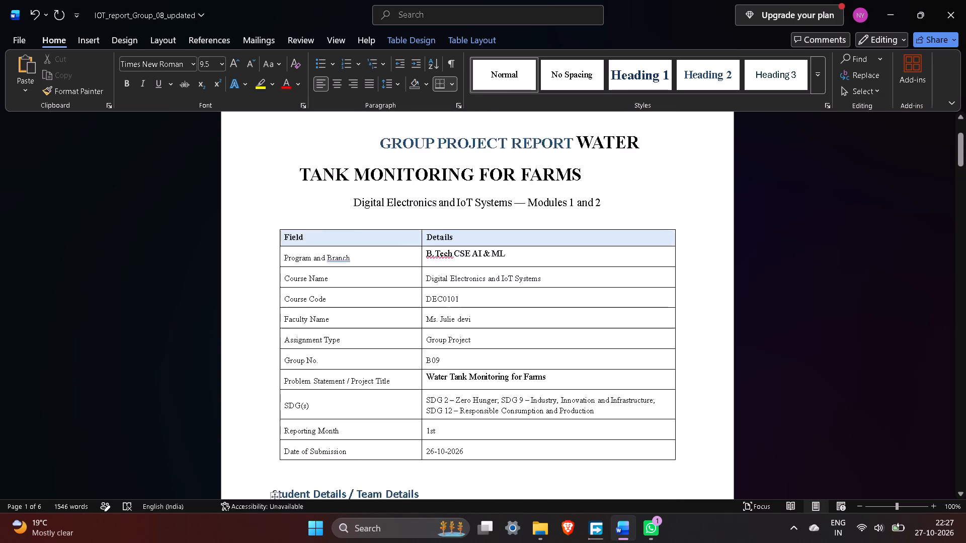
{"action": "scroll", "coordinate": [511, 327], "scroll_direction": "up", "scroll_amount": 9}
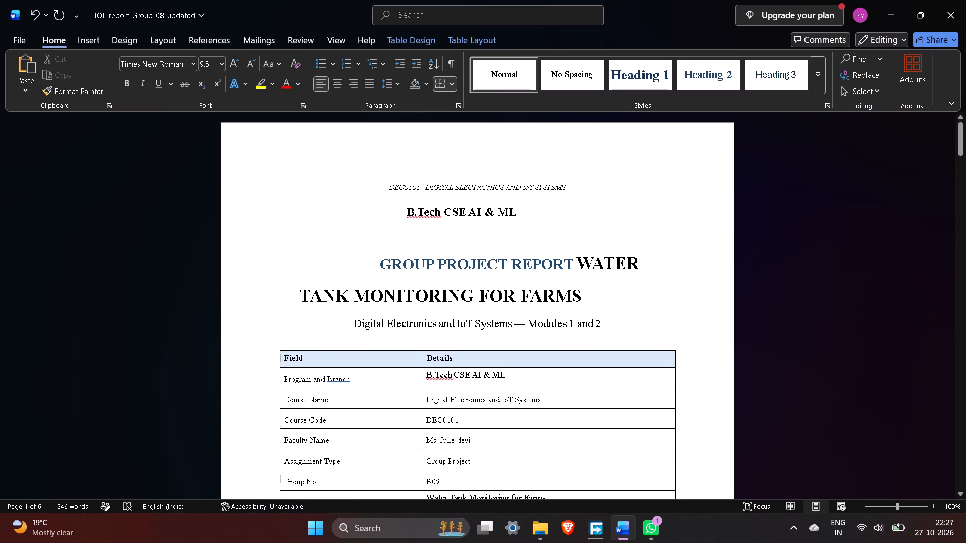
{"action": "scroll", "coordinate": [511, 327], "scroll_direction": "down", "scroll_amount": 18}
{"action": "scroll", "coordinate": [510, 328], "scroll_direction": "down", "scroll_amount": 19}
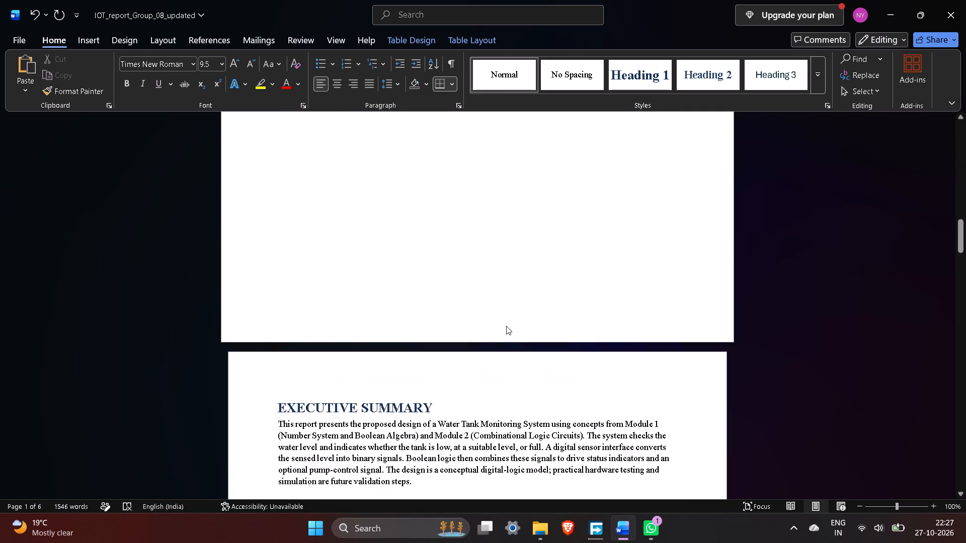
{"action": "scroll", "coordinate": [506, 326], "scroll_direction": "down", "scroll_amount": 19}
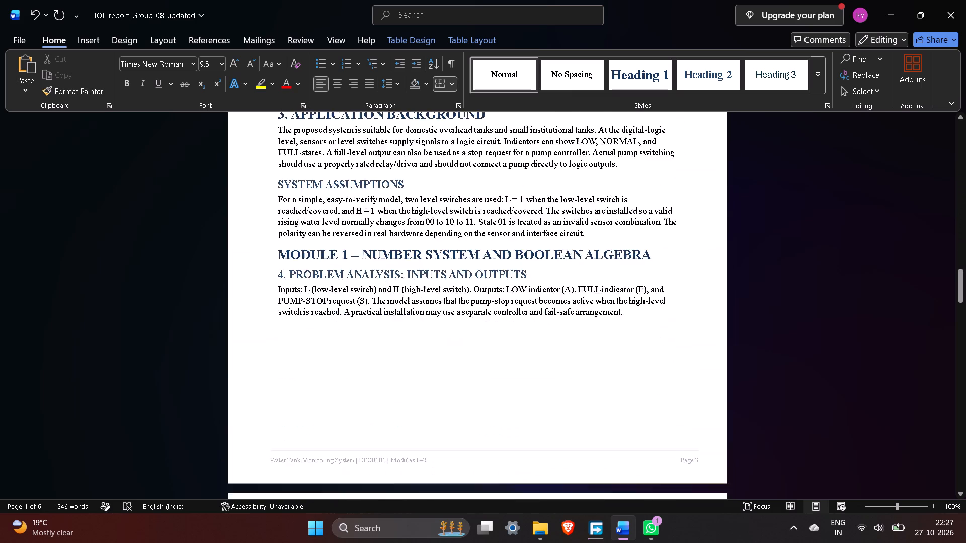
{"action": "scroll", "coordinate": [506, 326], "scroll_direction": "down", "scroll_amount": 18}
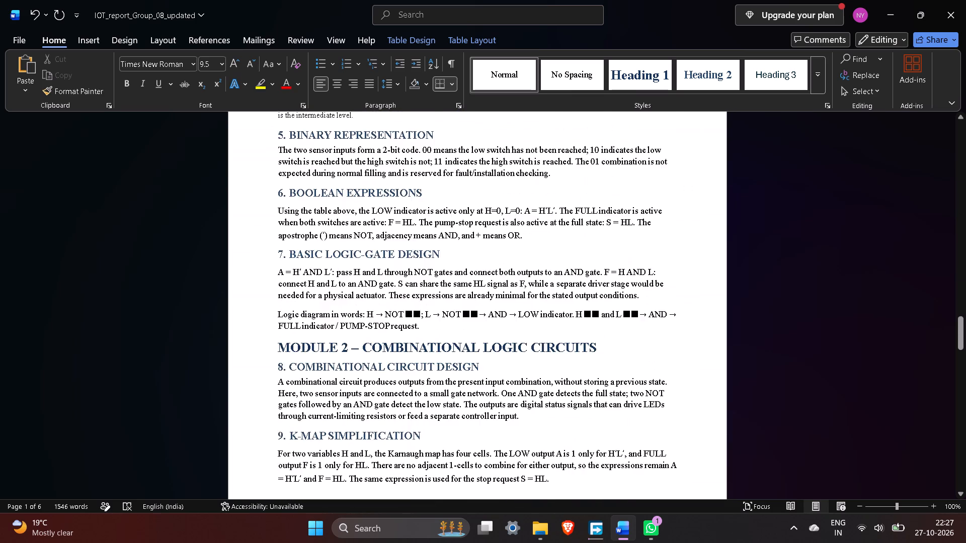
{"action": "scroll", "coordinate": [506, 324], "scroll_direction": "down", "scroll_amount": 19}
{"action": "scroll", "coordinate": [502, 324], "scroll_direction": "down", "scroll_amount": 8}
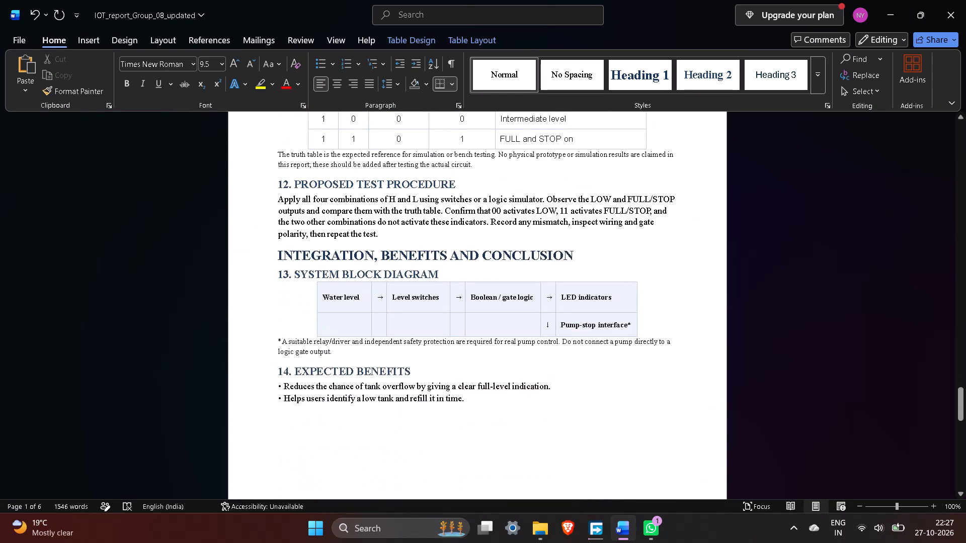
{"action": "scroll", "coordinate": [502, 324], "scroll_direction": "down", "scroll_amount": 15}
{"action": "scroll", "coordinate": [496, 321], "scroll_direction": "down", "scroll_amount": 16}
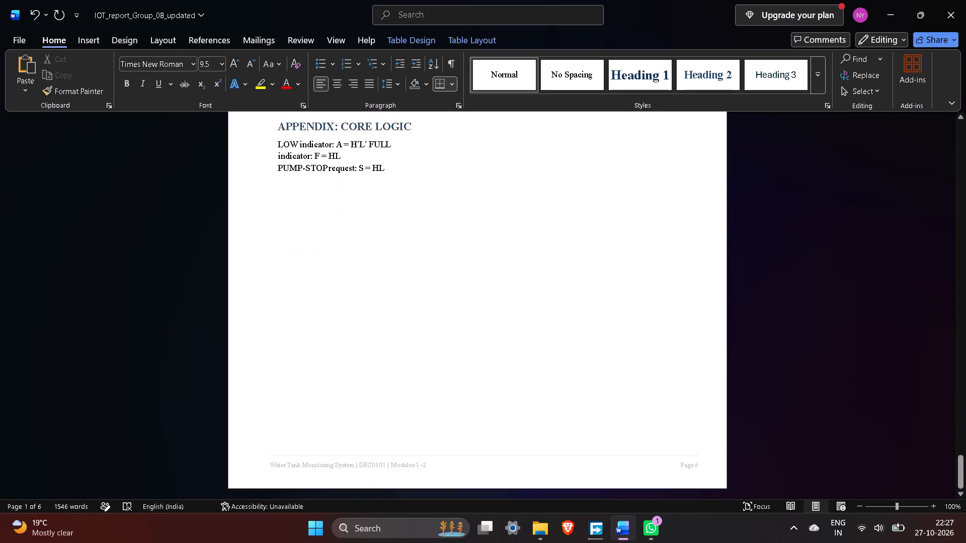
{"action": "scroll", "coordinate": [495, 321], "scroll_direction": "down", "scroll_amount": 18}
Add the Save command to the Quick Access Toolbar.
{"action": "left_click", "coordinate": [19, 16]}
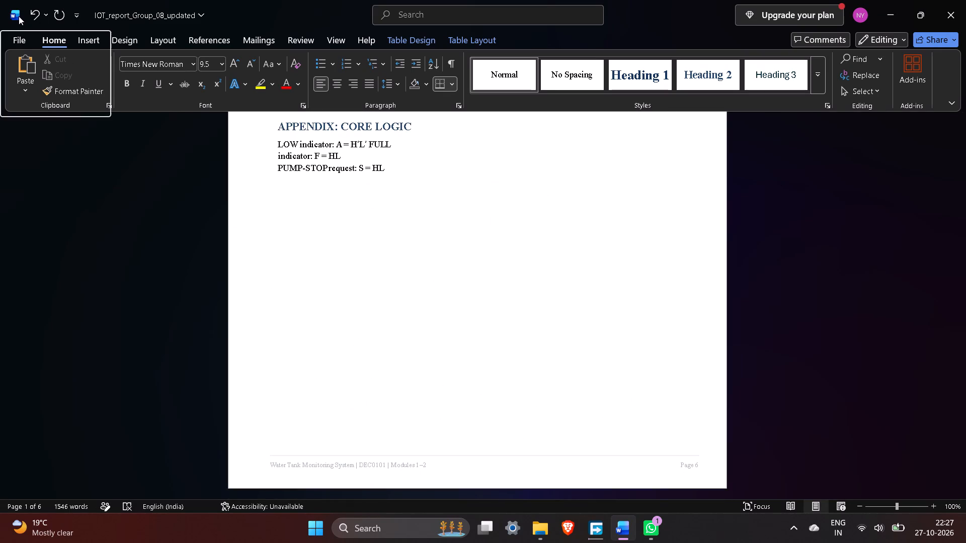
{"action": "left_click", "coordinate": [19, 16]}
{"action": "left_click", "coordinate": [76, 17]}
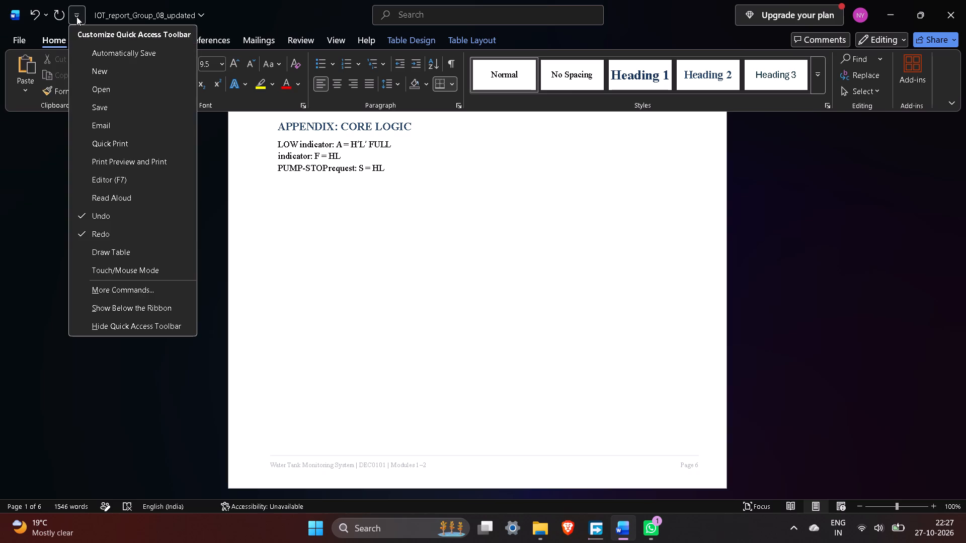
{"action": "left_click", "coordinate": [111, 110]}
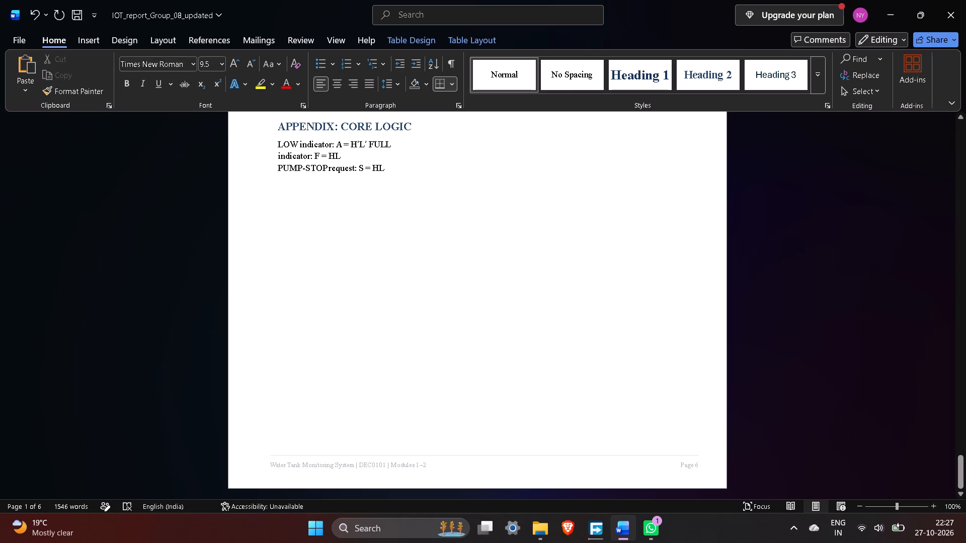
Save the report in Downloads as a Word Document named "IOT_report_01 Group_B09_updated".
{"action": "left_click", "coordinate": [77, 11]}
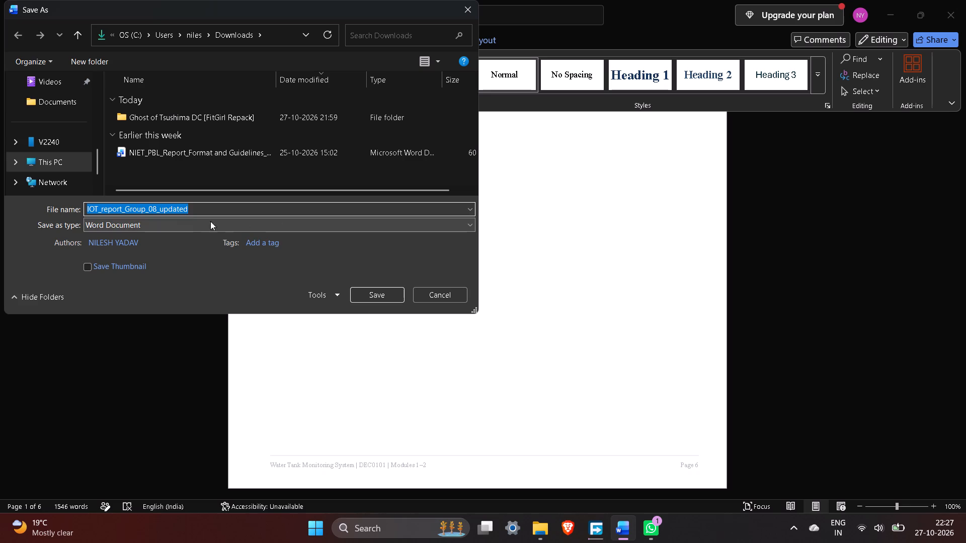
{"action": "left_click", "coordinate": [195, 210]}
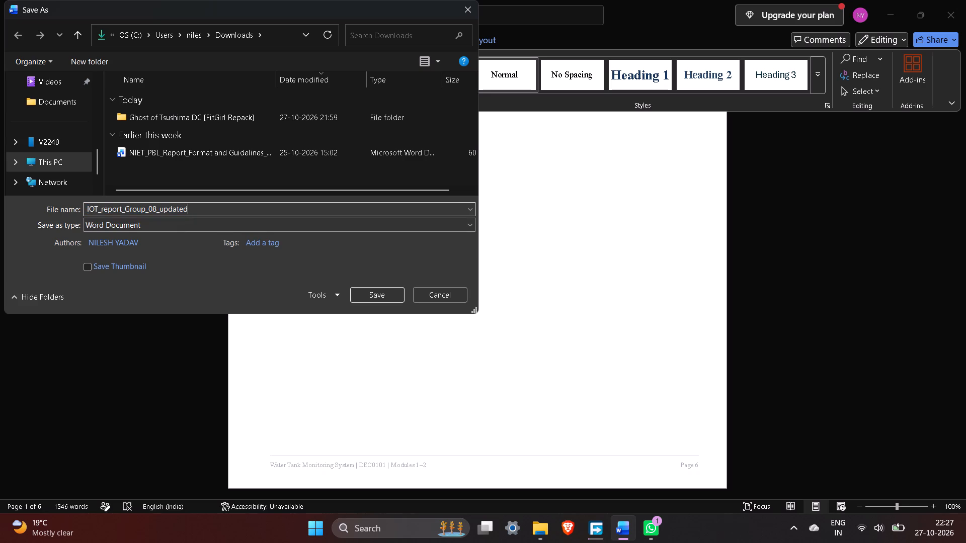
{"action": "left_click", "coordinate": [123, 208]}
{"action": "type", "text": "01"}
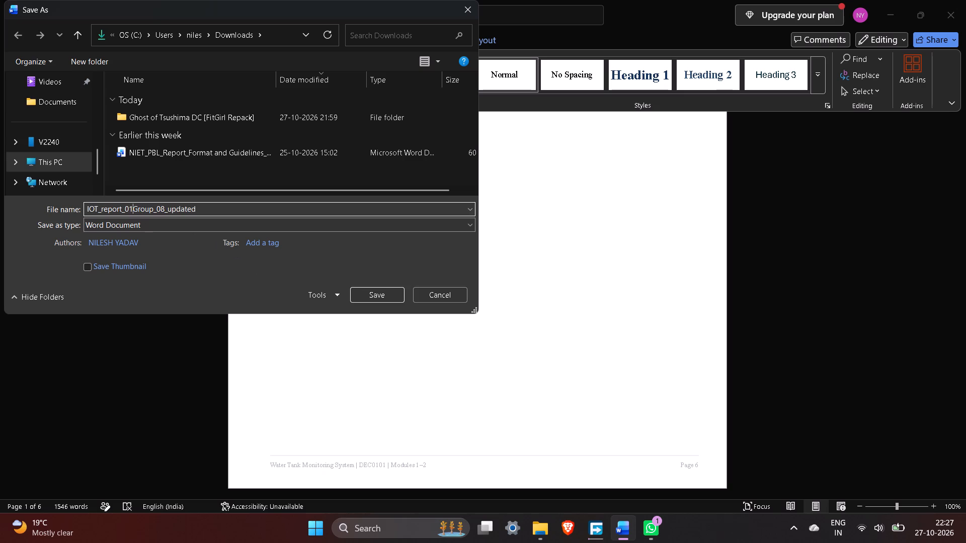
{"action": "key", "text": "space"}
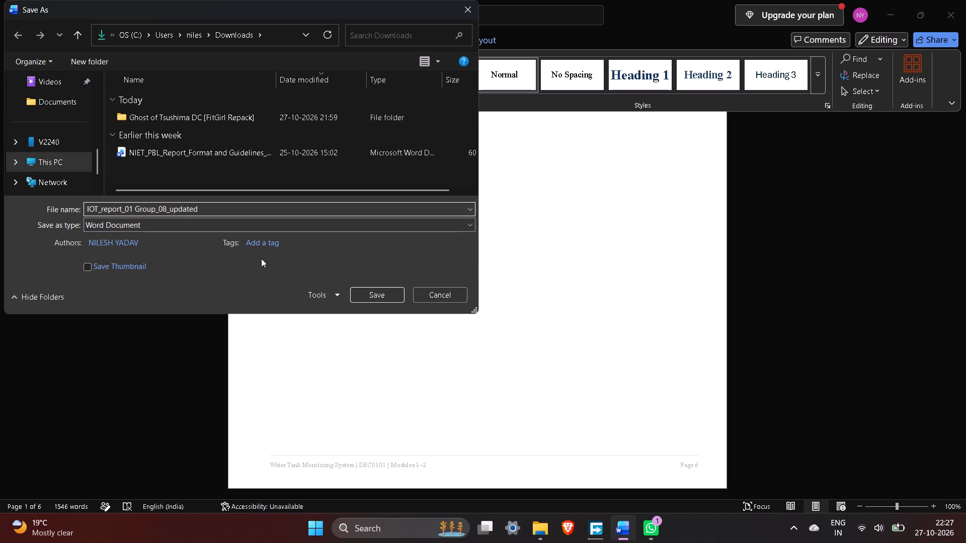
{"action": "left_click", "coordinate": [160, 209]}
{"action": "key", "text": "shift+b"}
{"action": "key", "text": "0"}
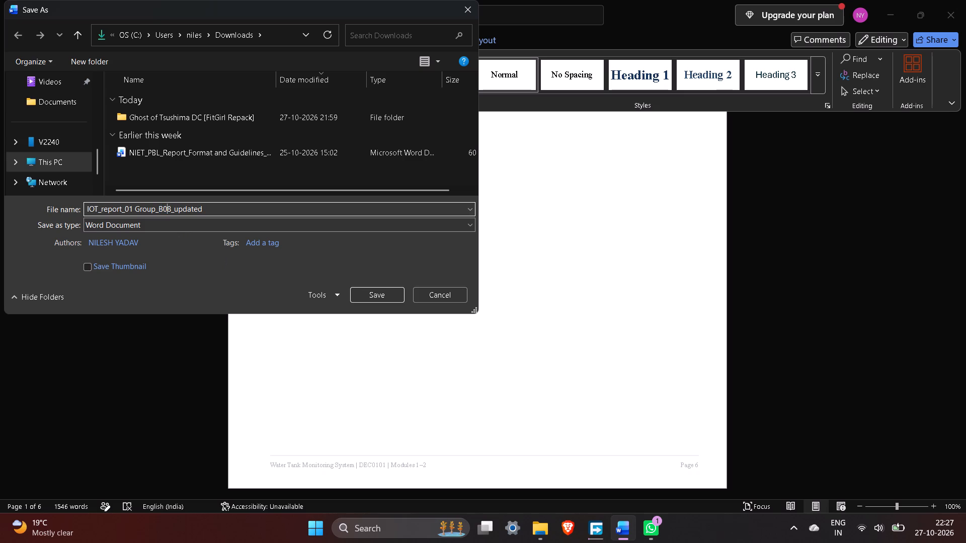
{"action": "key", "text": "Right"}
{"action": "key", "text": "BackSpace"}
{"action": "key", "text": "9"}
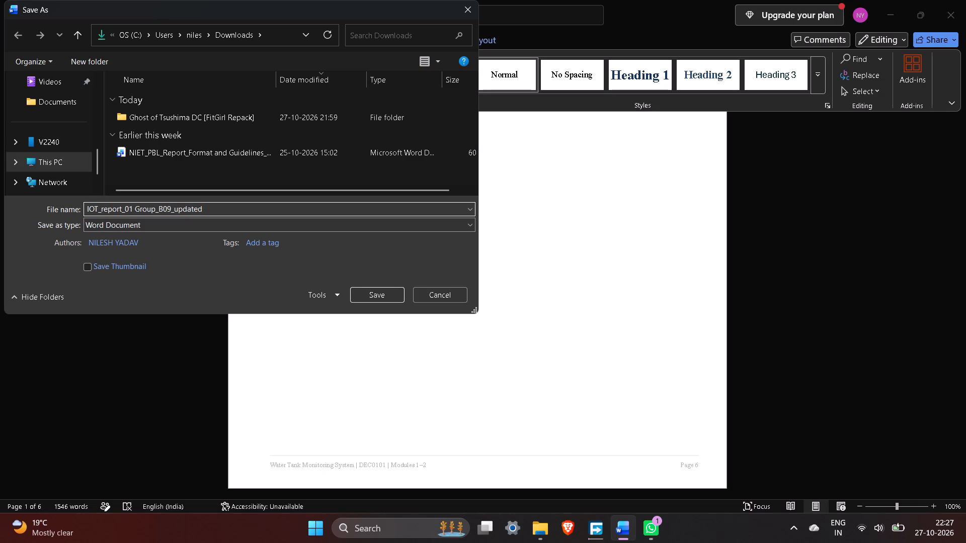
{"action": "left_click", "coordinate": [211, 207]}
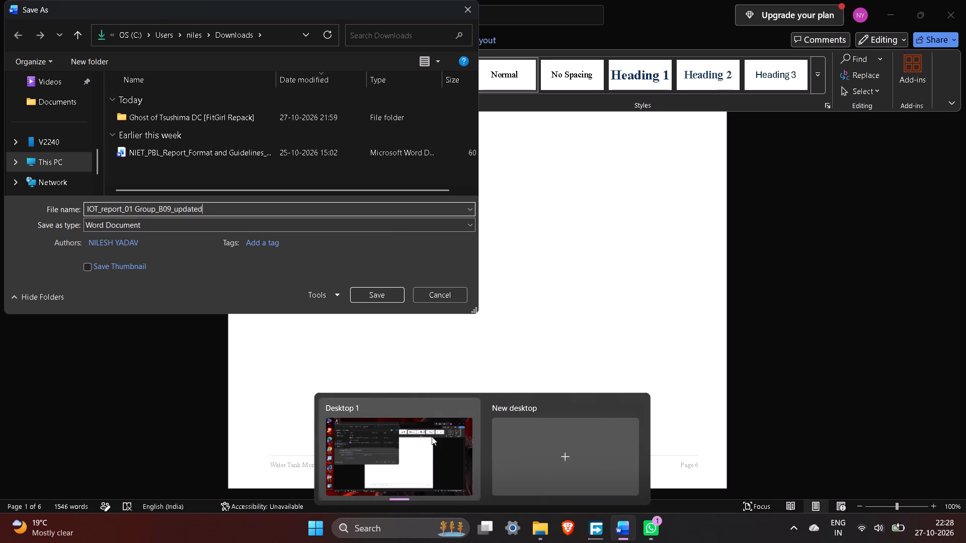
{"action": "left_click", "coordinate": [373, 292]}
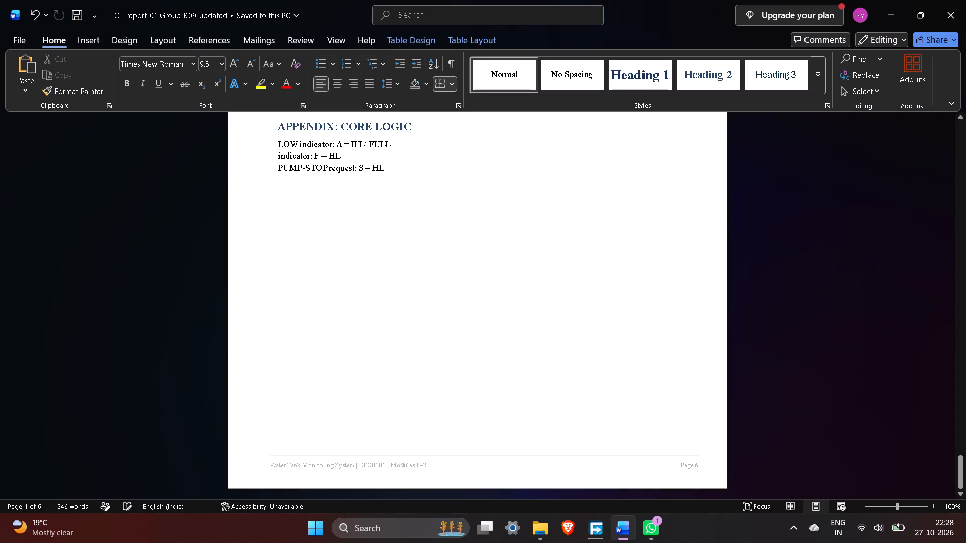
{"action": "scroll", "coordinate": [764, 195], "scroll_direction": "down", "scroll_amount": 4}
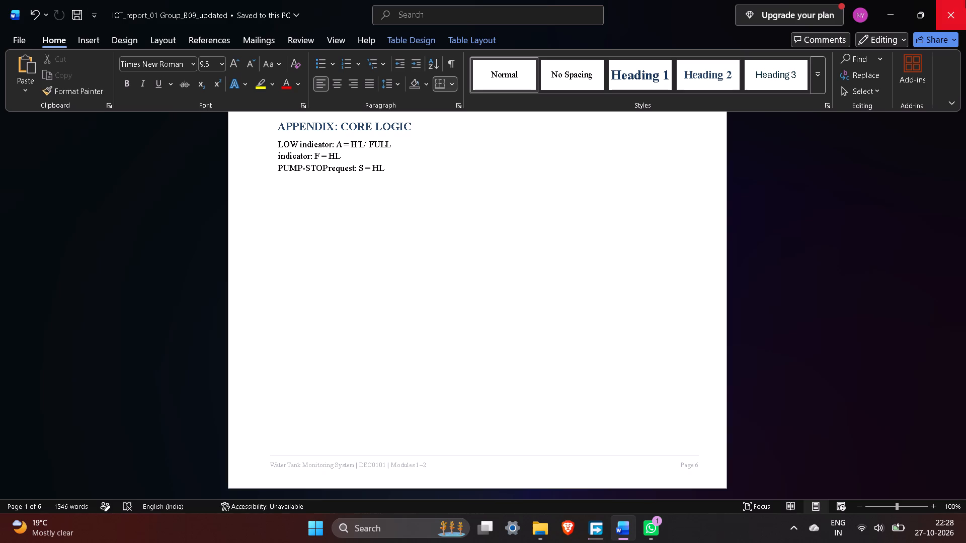
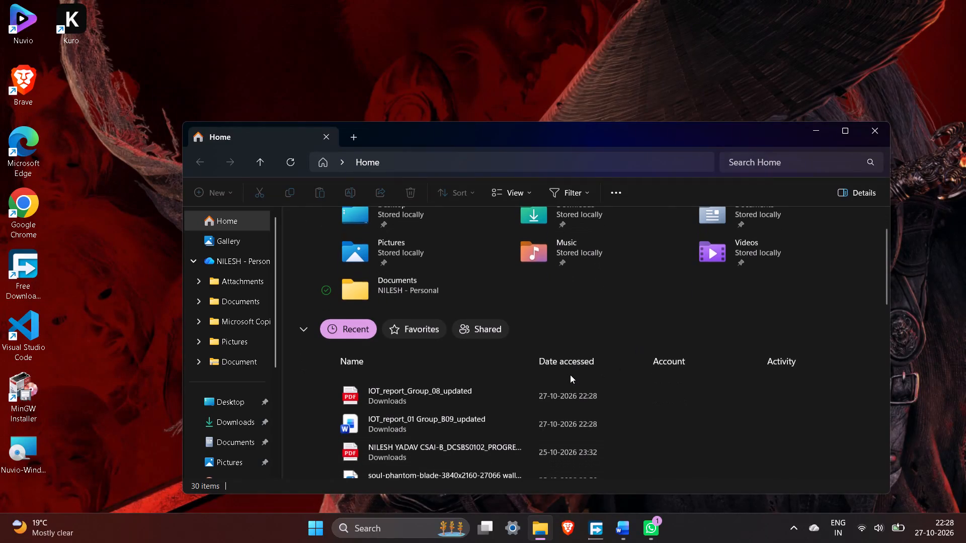
Open the "IOT_report_Group_08_updated" PDF from the recent files to check its cover page, and close it.
{"action": "scroll", "coordinate": [570, 373], "scroll_direction": "down", "scroll_amount": 1}
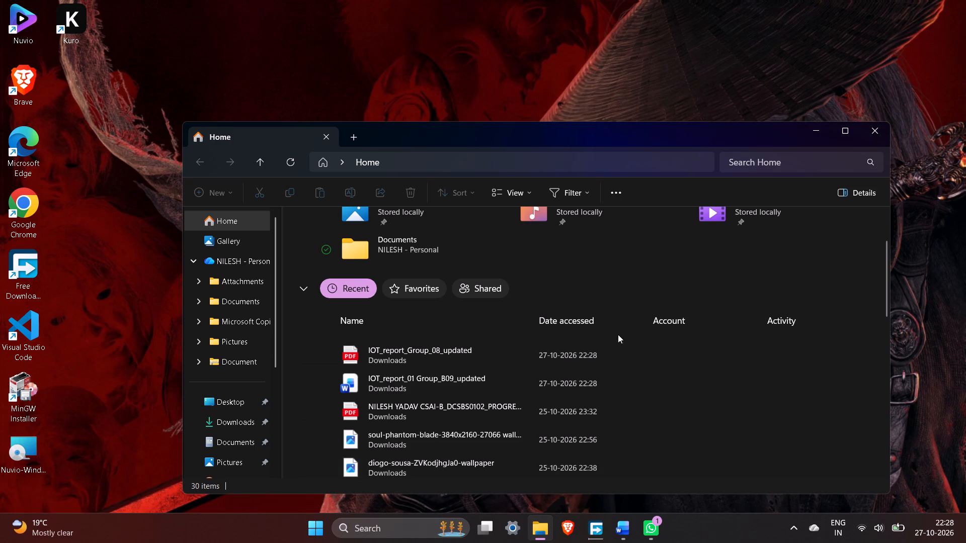
{"action": "right_click", "coordinate": [627, 354]}
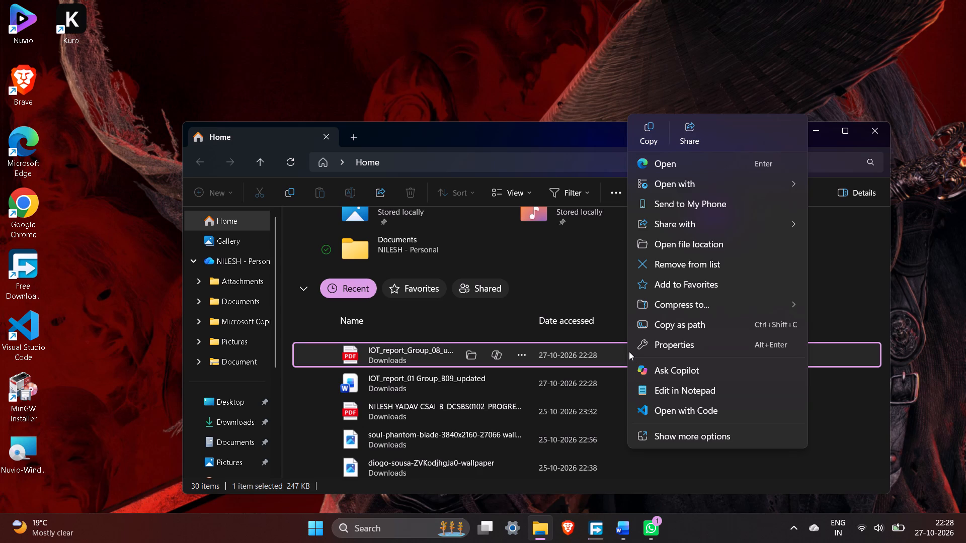
{"action": "left_click", "coordinate": [838, 52]}
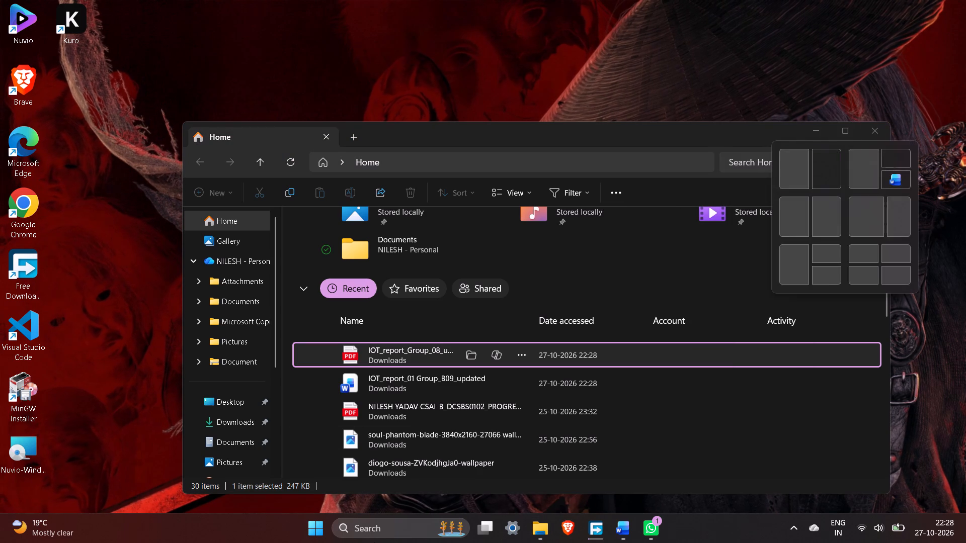
{"action": "double_click", "coordinate": [450, 352]}
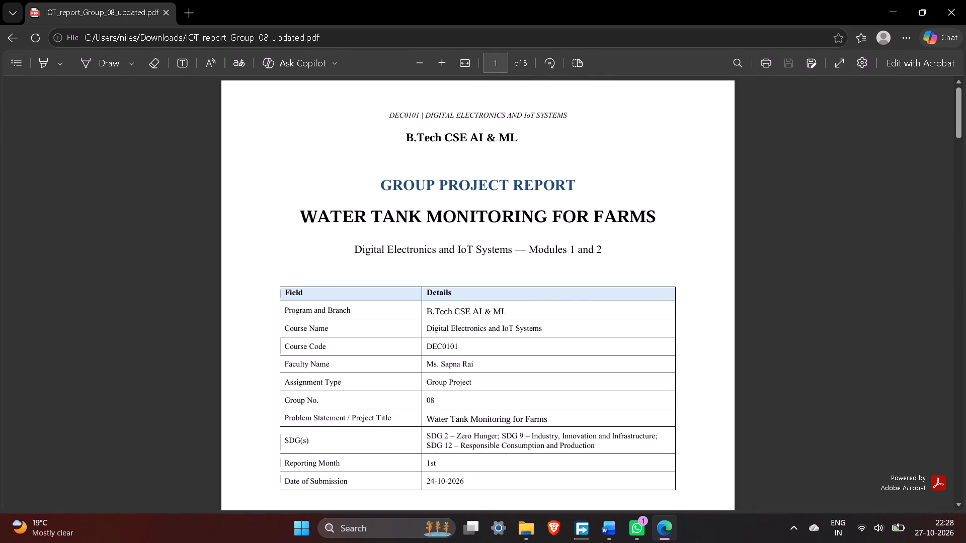
{"action": "scroll", "coordinate": [479, 318], "scroll_direction": "down", "scroll_amount": 1}
{"action": "left_click", "coordinate": [961, 3]}
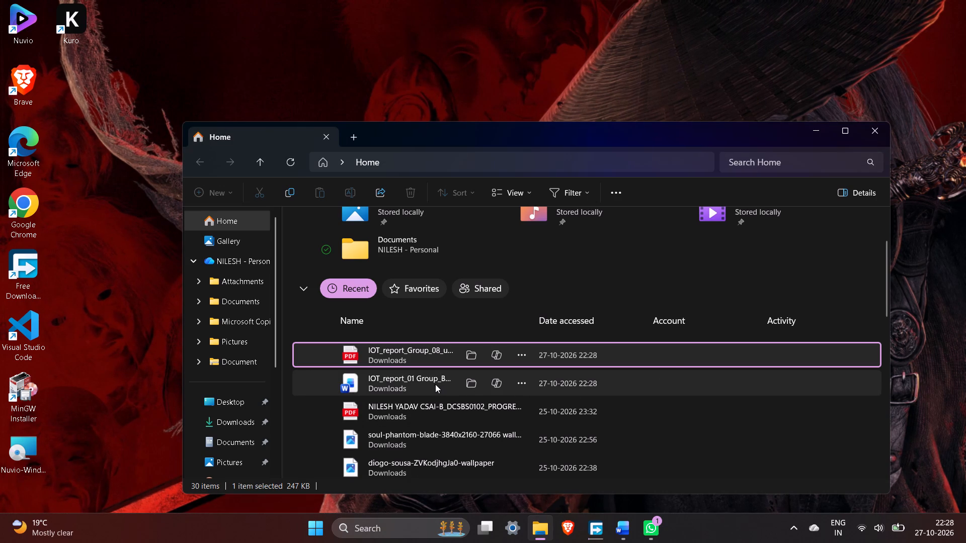
Open the Word document "IOT_report_01 Group_B09_updated" from its location in the Downloads folder.
{"action": "double_click", "coordinate": [436, 384]}
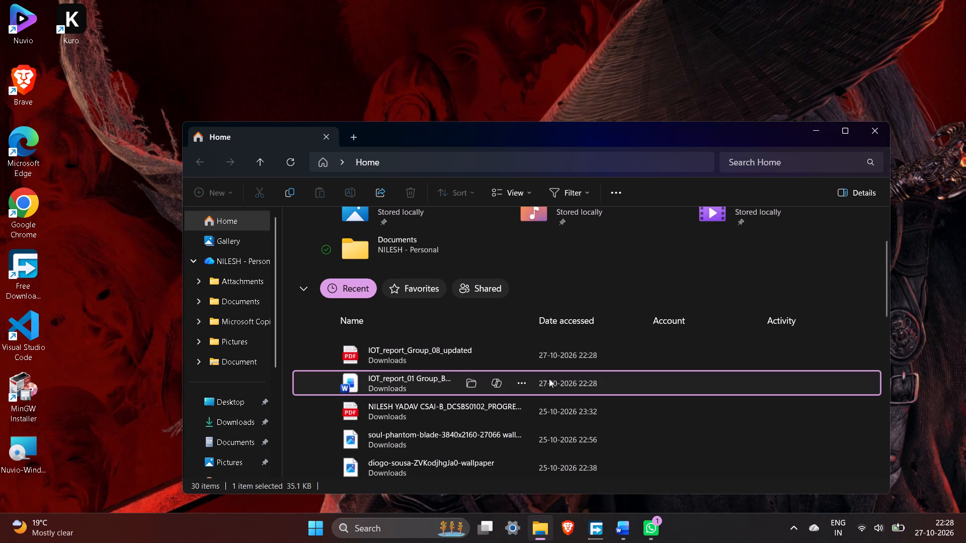
{"action": "double_click", "coordinate": [550, 379]}
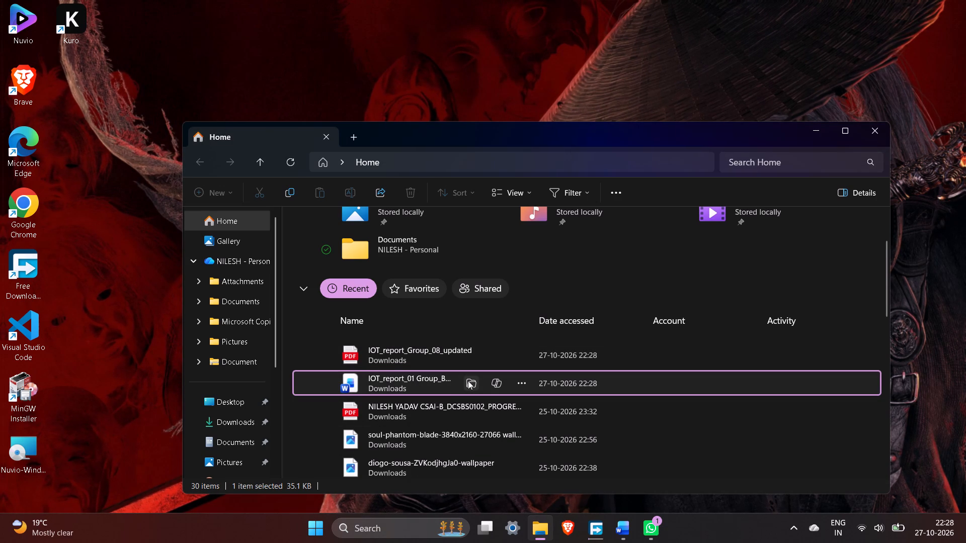
{"action": "double_click", "coordinate": [455, 381]}
{"action": "left_click", "coordinate": [470, 379]}
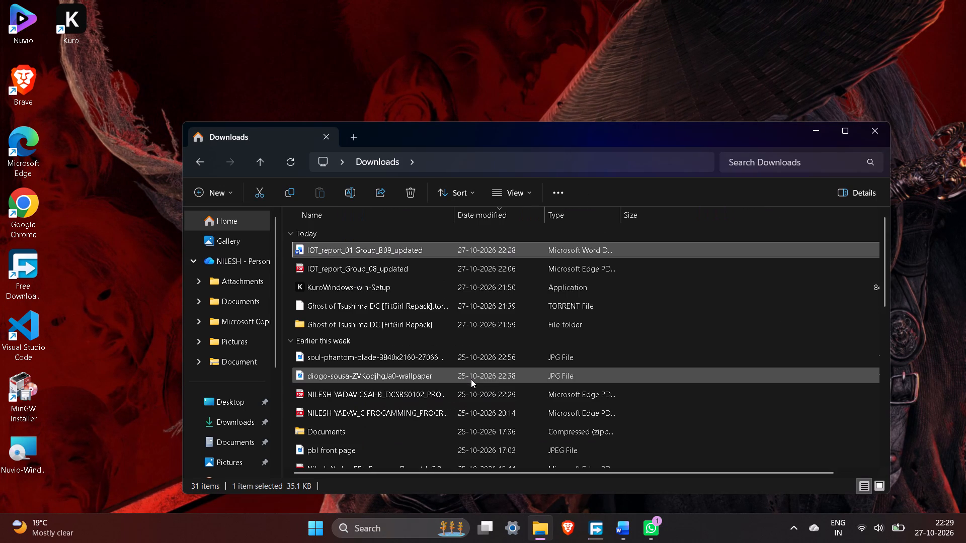
{"action": "left_click", "coordinate": [422, 246]}
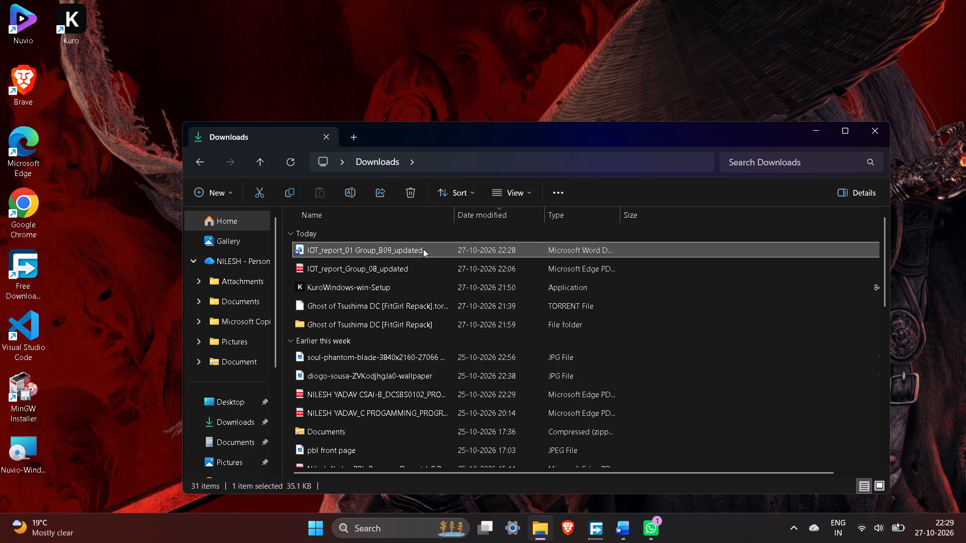
{"action": "left_click", "coordinate": [423, 249]}
{"action": "double_click", "coordinate": [382, 252]}
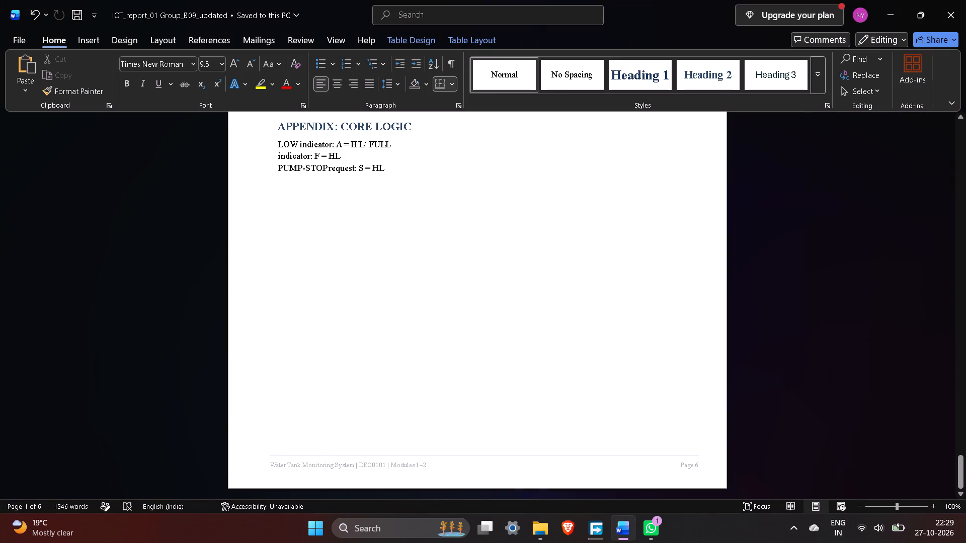
Review the report backwards from the Core Logic appendix through the team and cover details tables to the title.
{"action": "scroll", "coordinate": [387, 248], "scroll_direction": "up", "scroll_amount": 20}
{"action": "scroll", "coordinate": [387, 248], "scroll_direction": "up", "scroll_amount": 2}
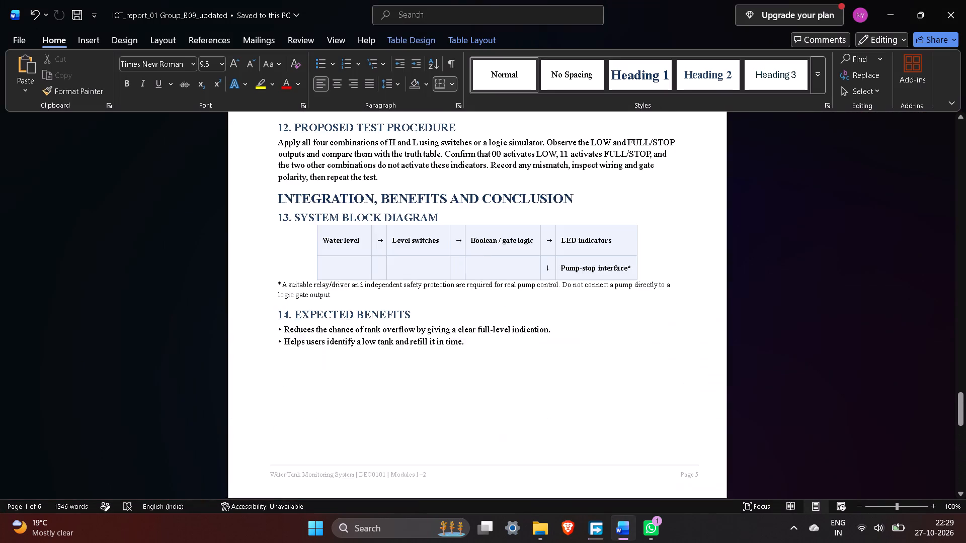
{"action": "scroll", "coordinate": [391, 251], "scroll_direction": "up", "scroll_amount": 20}
{"action": "scroll", "coordinate": [391, 251], "scroll_direction": "up", "scroll_amount": 20}
{"action": "scroll", "coordinate": [391, 251], "scroll_direction": "up", "scroll_amount": 1}
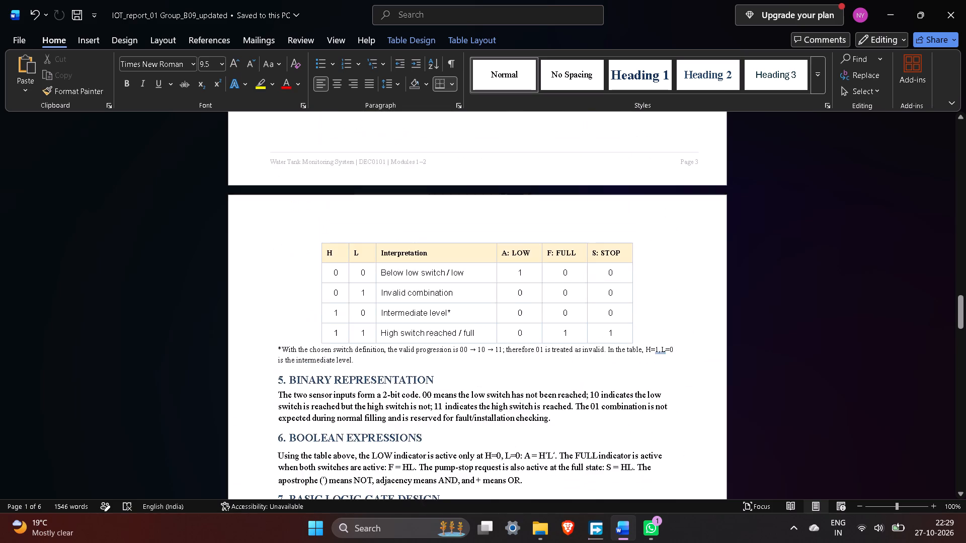
{"action": "scroll", "coordinate": [392, 251], "scroll_direction": "up", "scroll_amount": 20}
{"action": "scroll", "coordinate": [392, 251], "scroll_direction": "up", "scroll_amount": 10}
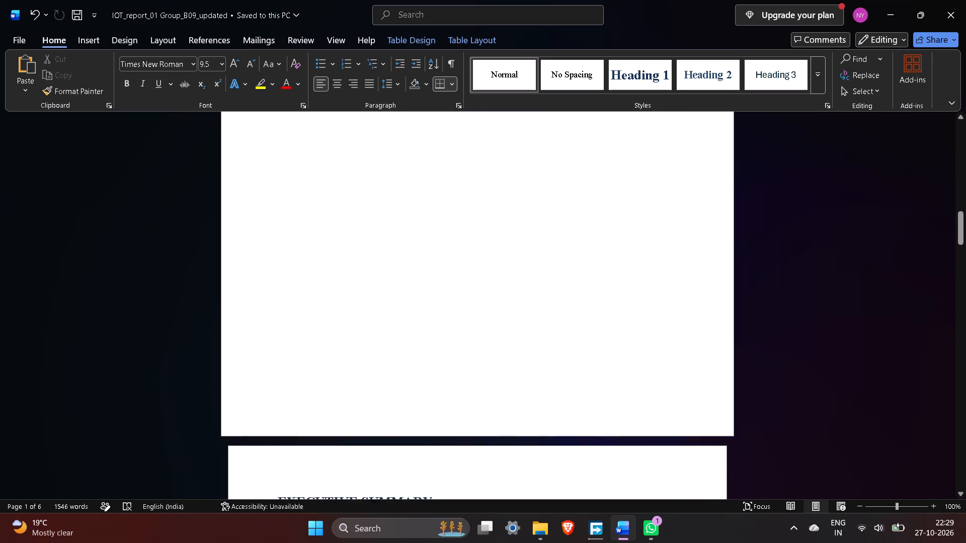
{"action": "scroll", "coordinate": [392, 251], "scroll_direction": "up", "scroll_amount": 17}
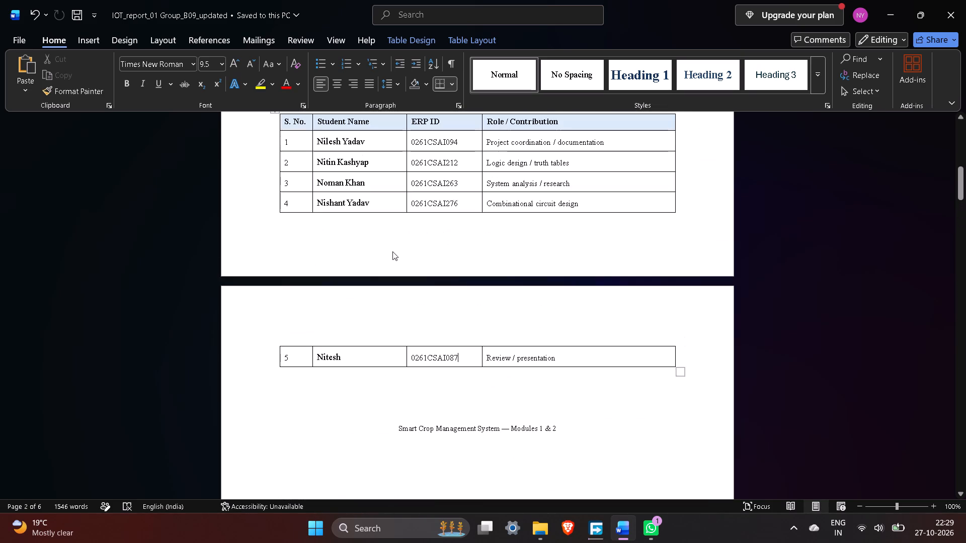
{"action": "scroll", "coordinate": [392, 251], "scroll_direction": "up", "scroll_amount": 2}
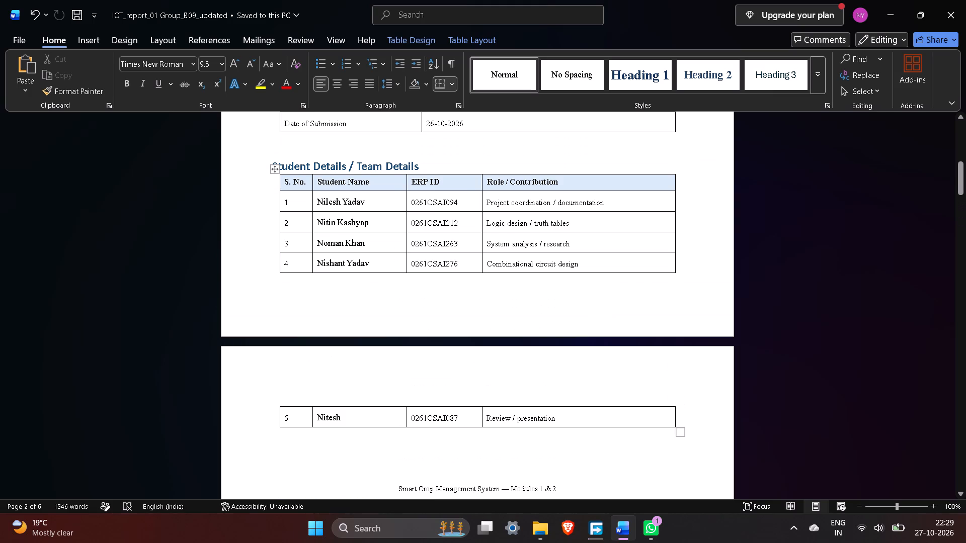
{"action": "scroll", "coordinate": [392, 251], "scroll_direction": "up", "scroll_amount": 1}
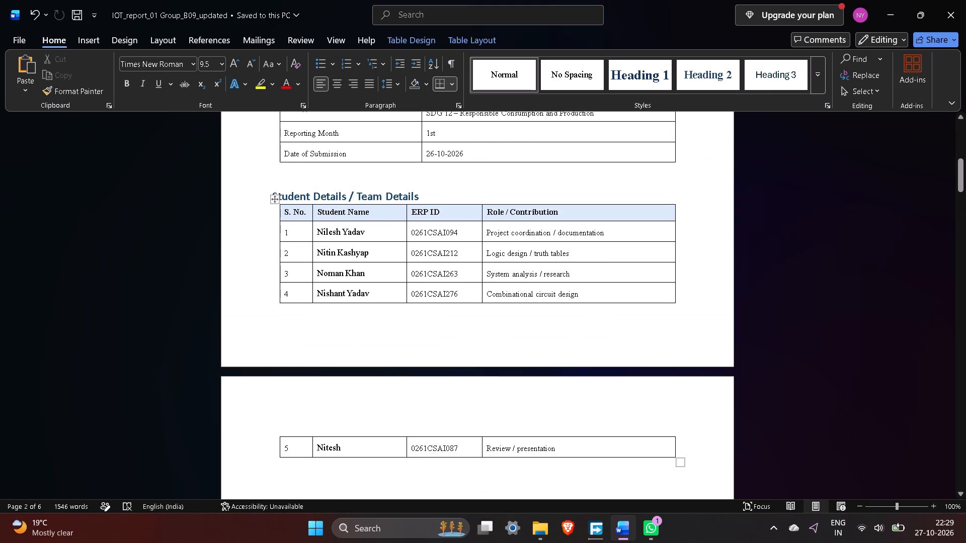
{"action": "scroll", "coordinate": [392, 251], "scroll_direction": "up", "scroll_amount": 2}
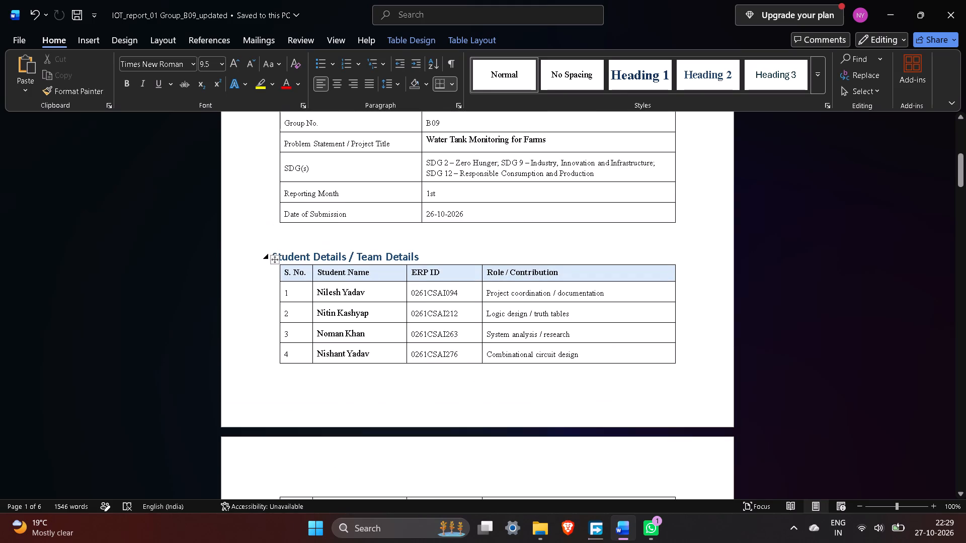
{"action": "scroll", "coordinate": [386, 251], "scroll_direction": "up", "scroll_amount": 3}
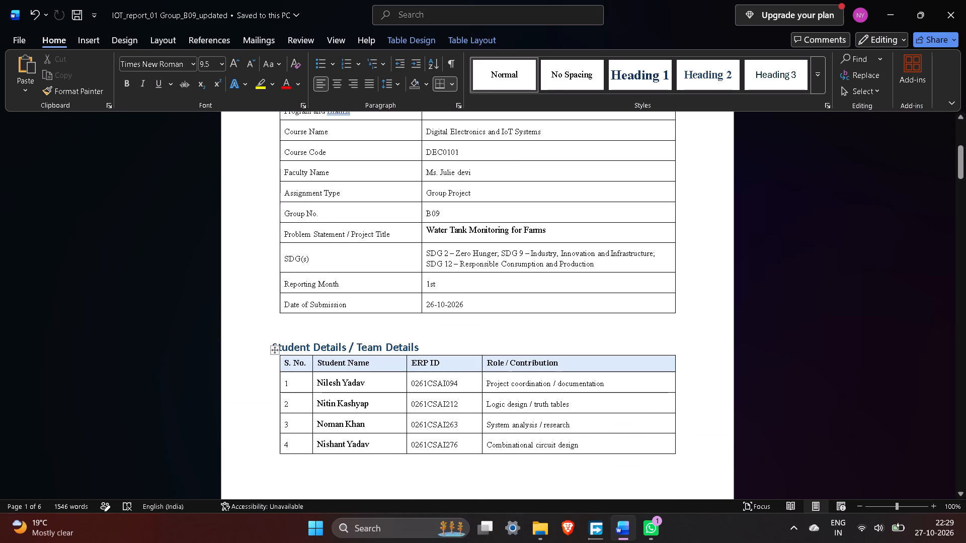
{"action": "scroll", "coordinate": [386, 251], "scroll_direction": "up", "scroll_amount": 1}
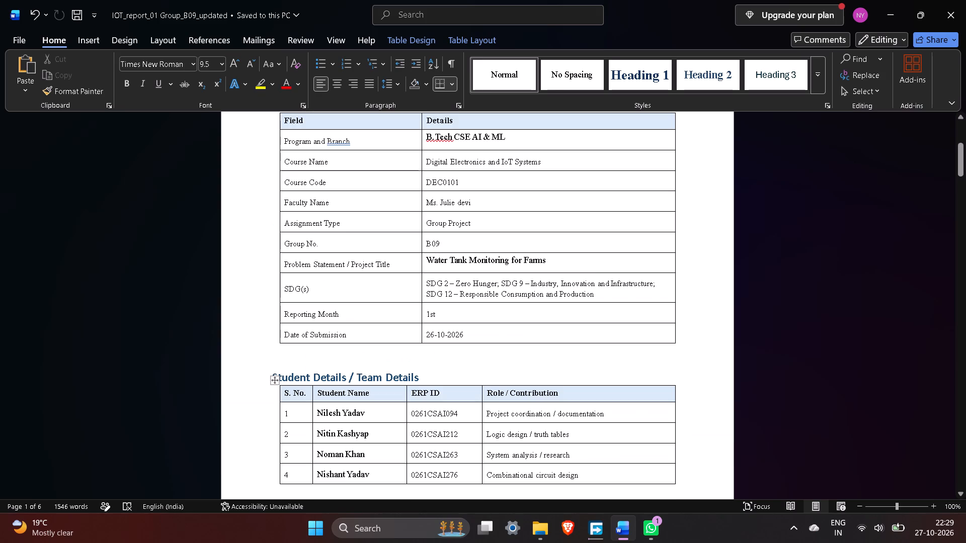
{"action": "scroll", "coordinate": [386, 251], "scroll_direction": "up", "scroll_amount": 8}
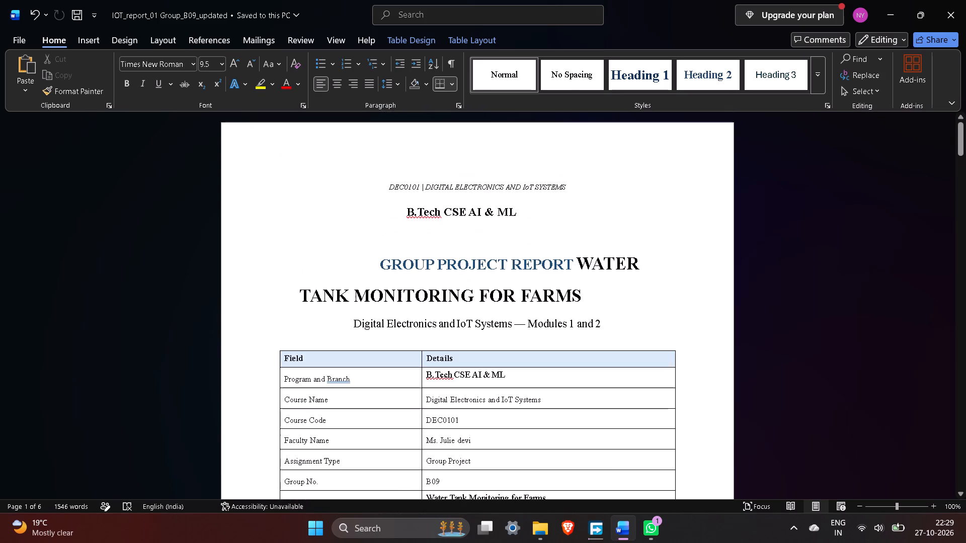
{"action": "scroll", "coordinate": [386, 251], "scroll_direction": "up", "scroll_amount": 5}
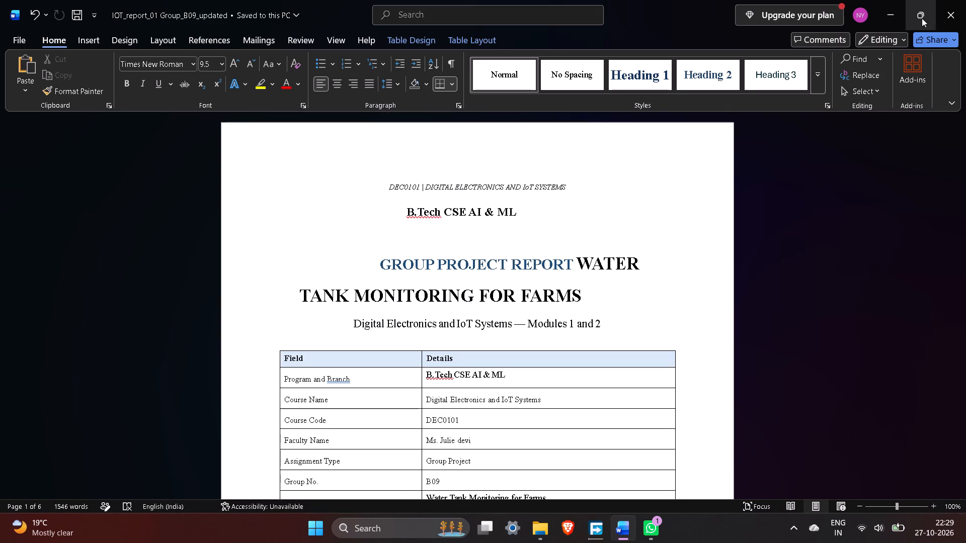
Export the report to Downloads as a PDF named "IOT_report_01 Group_B09_updated", with standard optimization and opening after publishing.
{"action": "left_click", "coordinate": [898, 14]}
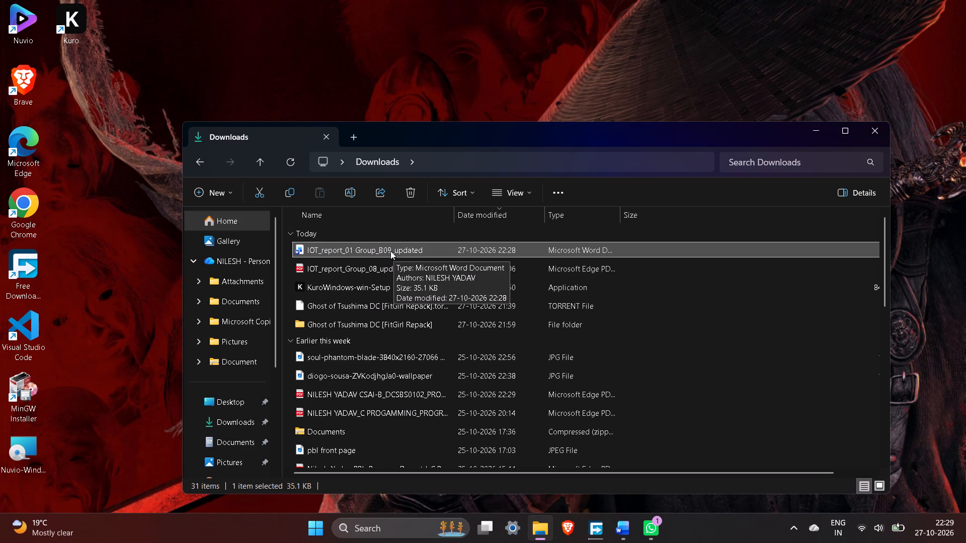
{"action": "double_click", "coordinate": [522, 248]}
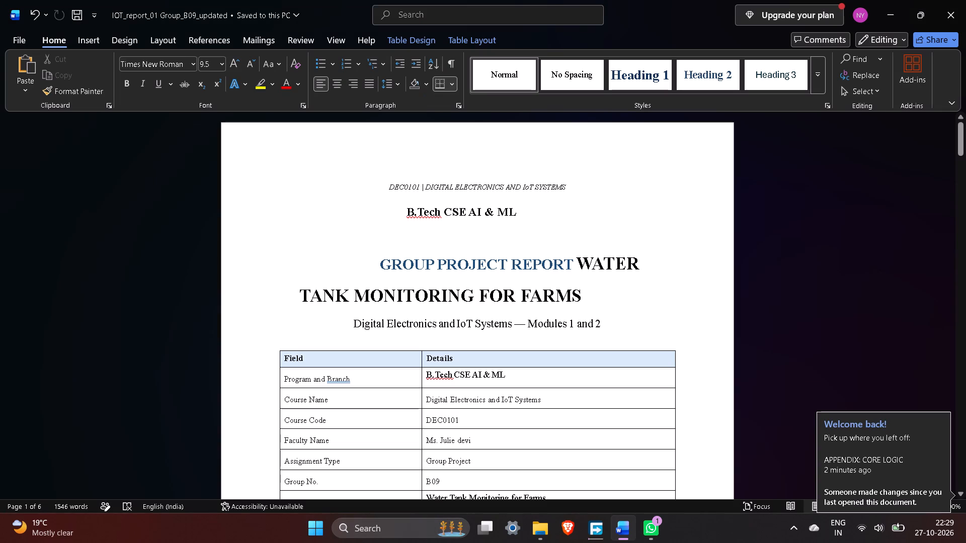
{"action": "left_click", "coordinate": [21, 40]}
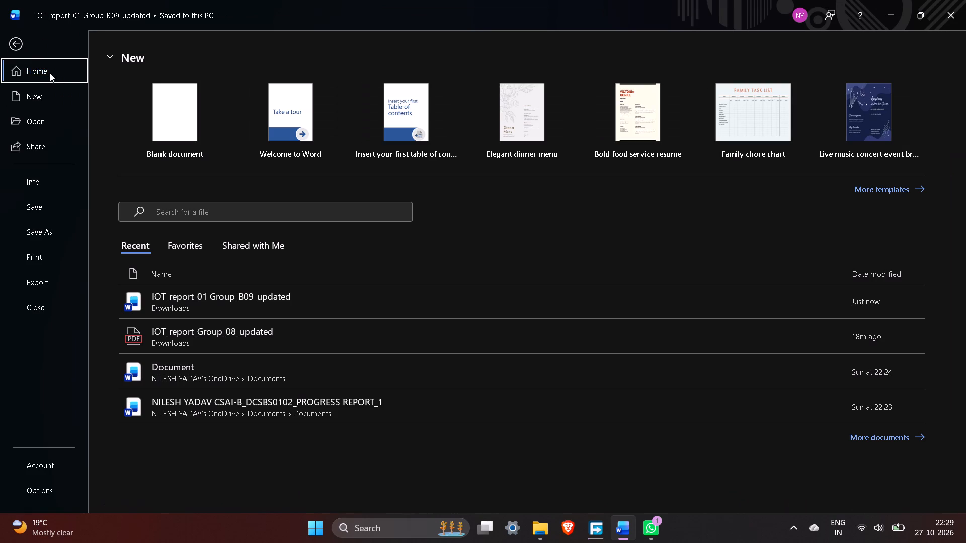
{"action": "left_click", "coordinate": [325, 286]}
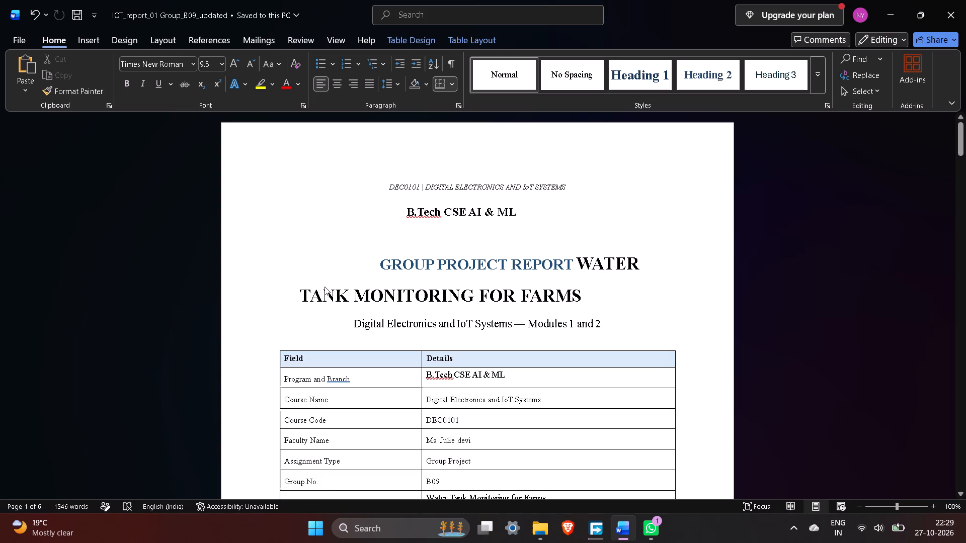
{"action": "left_click", "coordinate": [18, 41]}
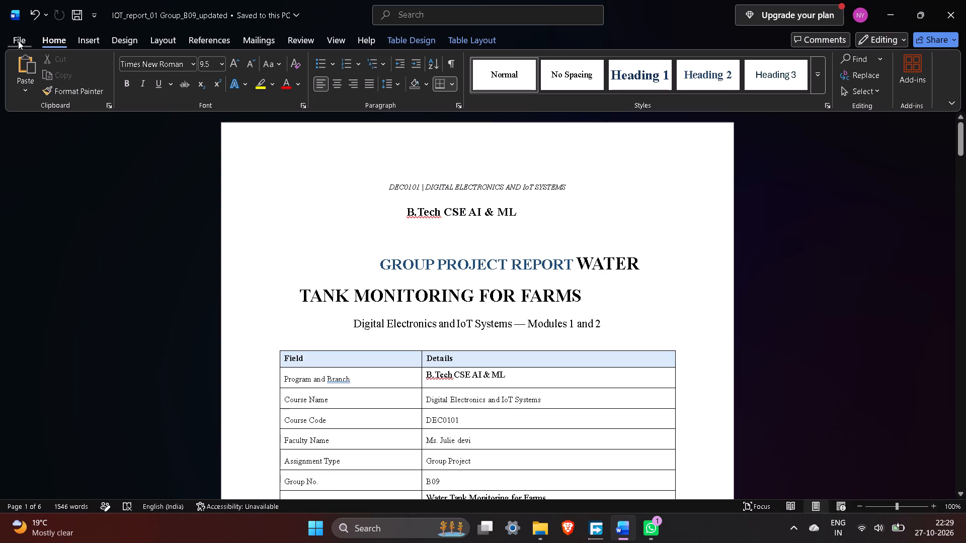
{"action": "left_click", "coordinate": [50, 284]}
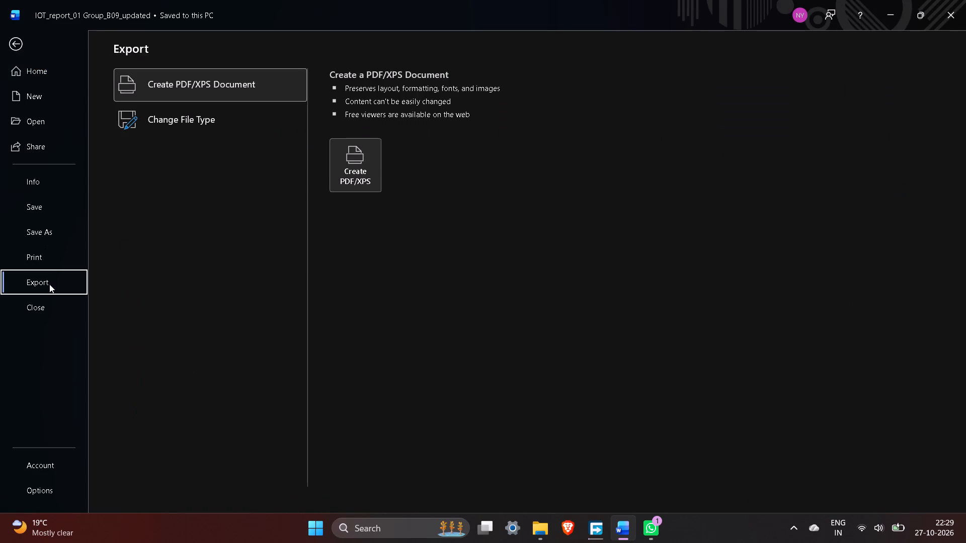
{"action": "left_click", "coordinate": [211, 85]}
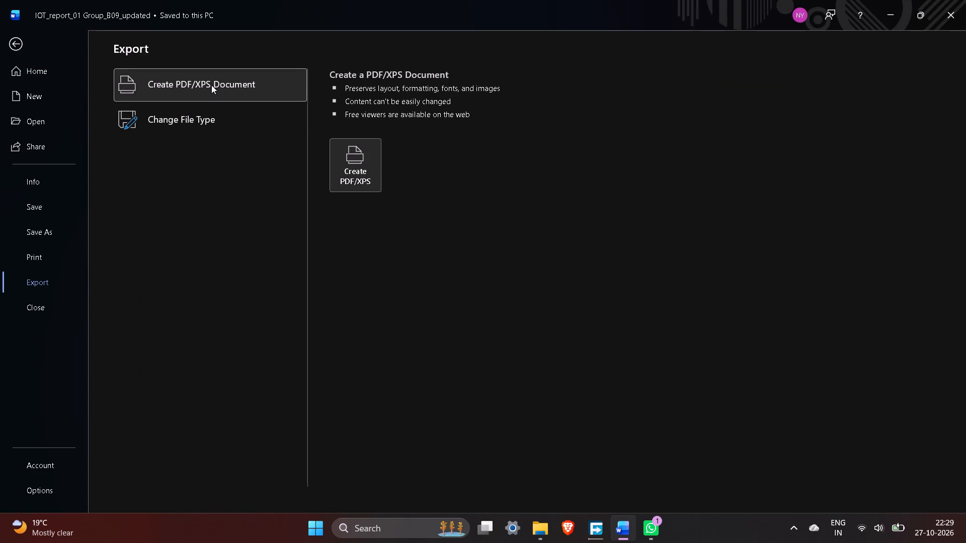
{"action": "left_click", "coordinate": [211, 85]}
{"action": "double_click", "coordinate": [196, 83]}
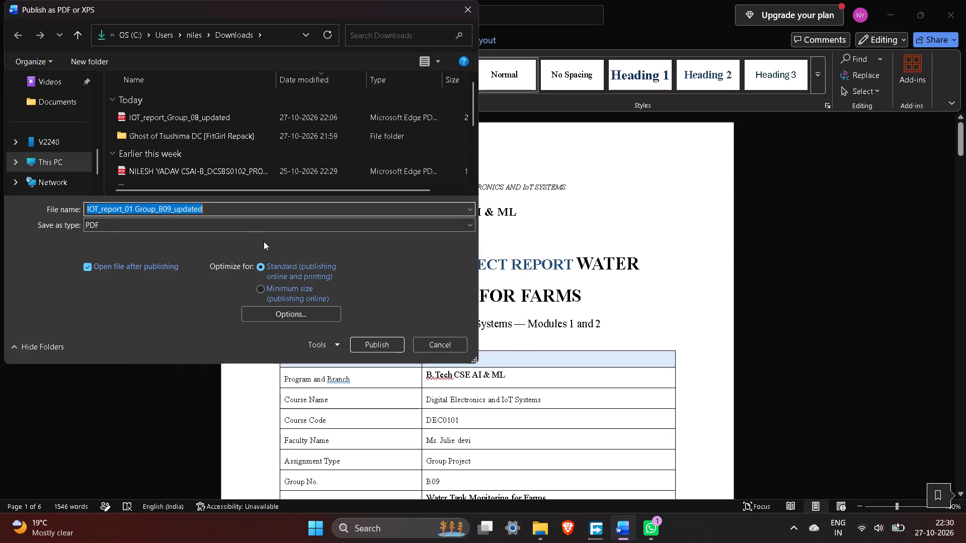
{"action": "left_click", "coordinate": [379, 346]}
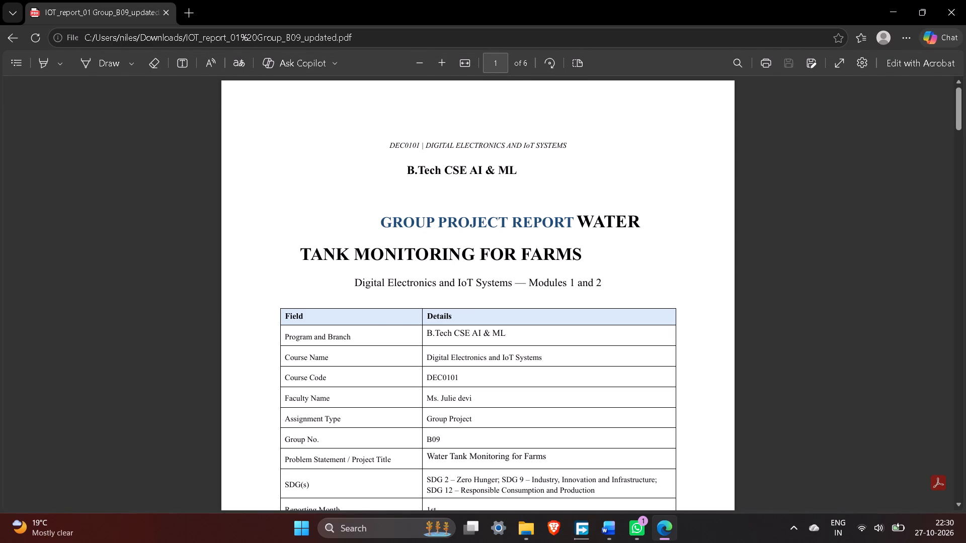
Examine the title, cover details table and Team Details table on the first page of the exported PDF.
{"action": "scroll", "coordinate": [536, 258], "scroll_direction": "down", "scroll_amount": 1}
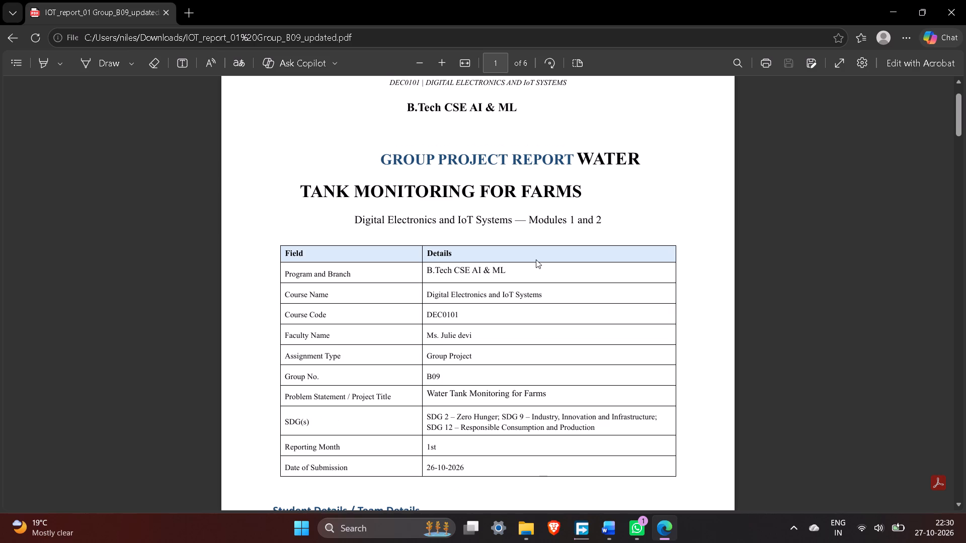
{"action": "scroll", "coordinate": [536, 259], "scroll_direction": "down", "scroll_amount": 2}
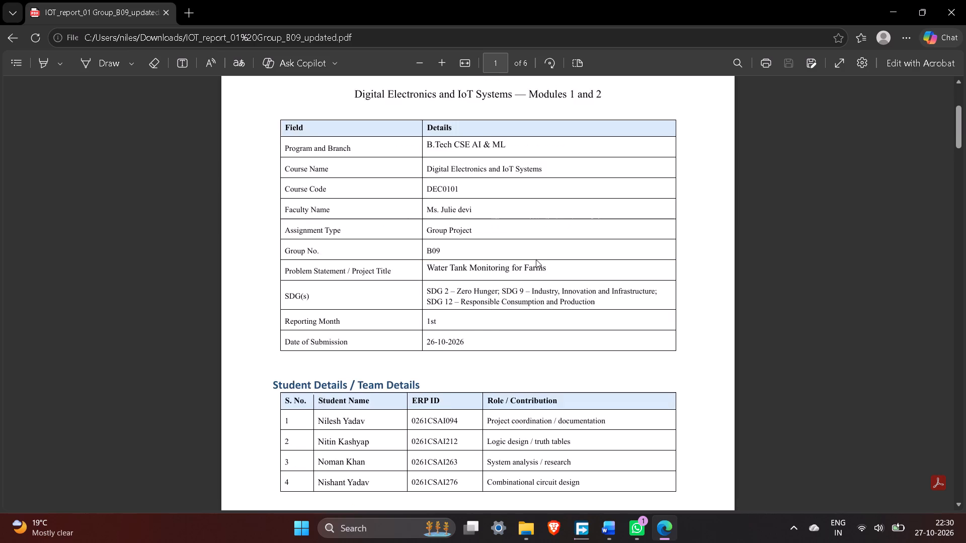
{"action": "scroll", "coordinate": [536, 259], "scroll_direction": "down", "scroll_amount": 4}
{"action": "scroll", "coordinate": [536, 259], "scroll_direction": "up", "scroll_amount": 2}
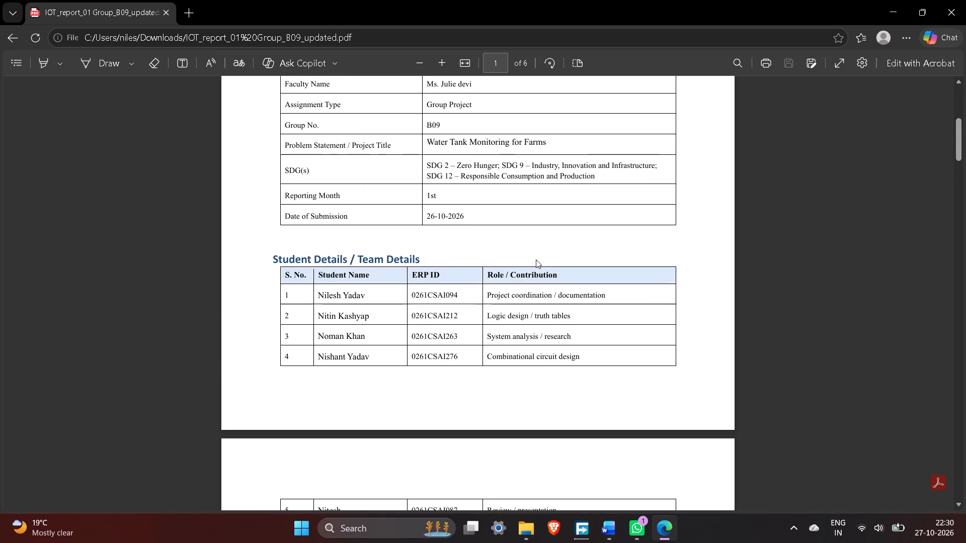
{"action": "scroll", "coordinate": [536, 259], "scroll_direction": "up", "scroll_amount": 5}
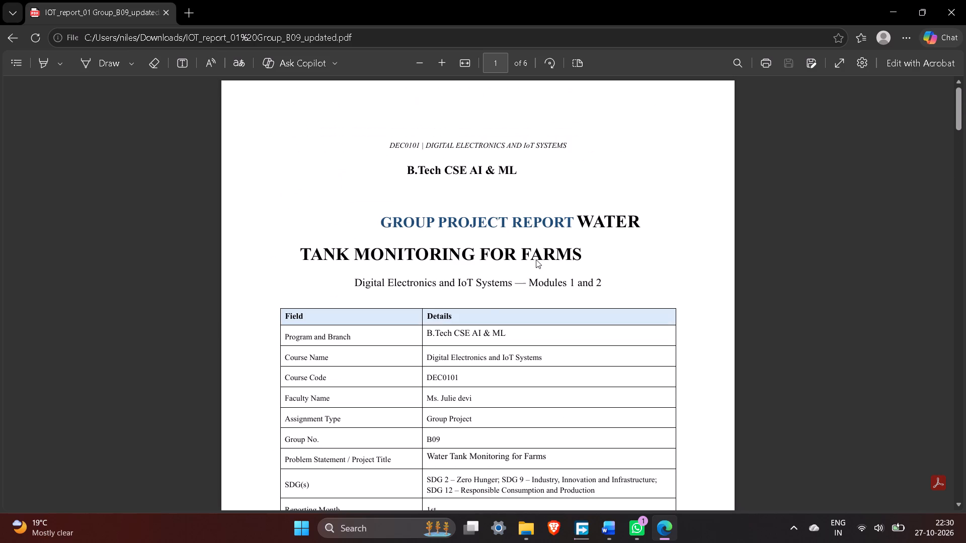
{"action": "scroll", "coordinate": [536, 259], "scroll_direction": "down", "scroll_amount": 4}
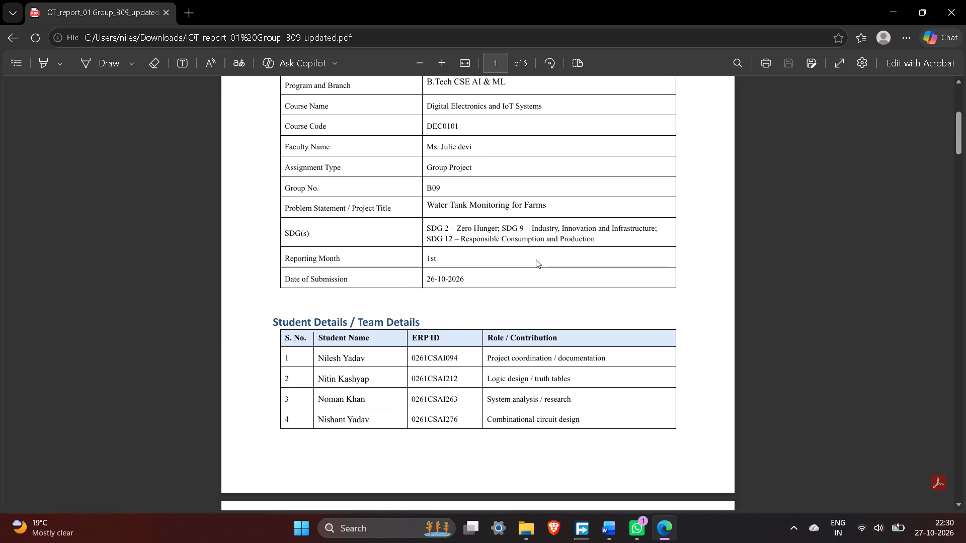
Review the exported PDF from the Team Details table through the module sections to the References and Core Logic appendix.
{"action": "scroll", "coordinate": [536, 259], "scroll_direction": "down", "scroll_amount": 4}
{"action": "scroll", "coordinate": [533, 260], "scroll_direction": "up", "scroll_amount": 2}
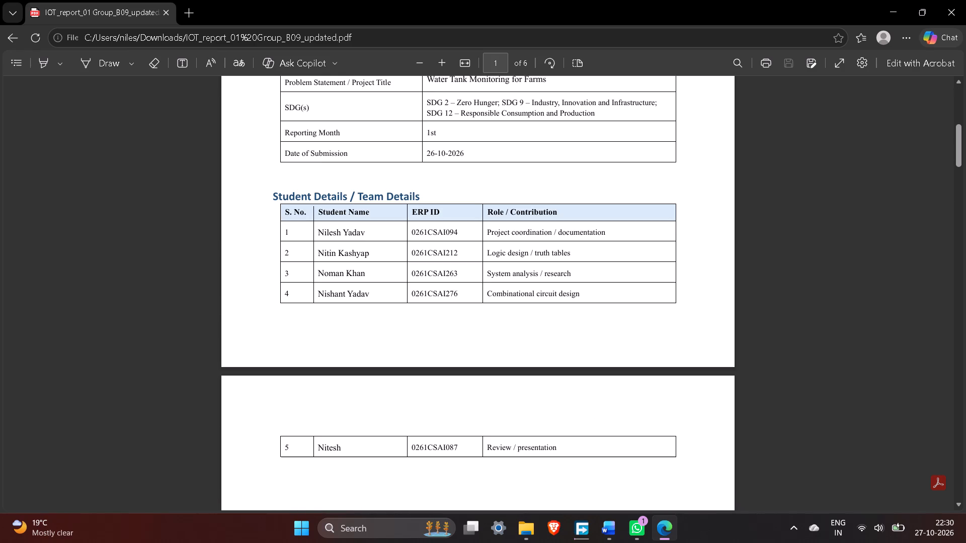
{"action": "scroll", "coordinate": [533, 260], "scroll_direction": "down", "scroll_amount": 9}
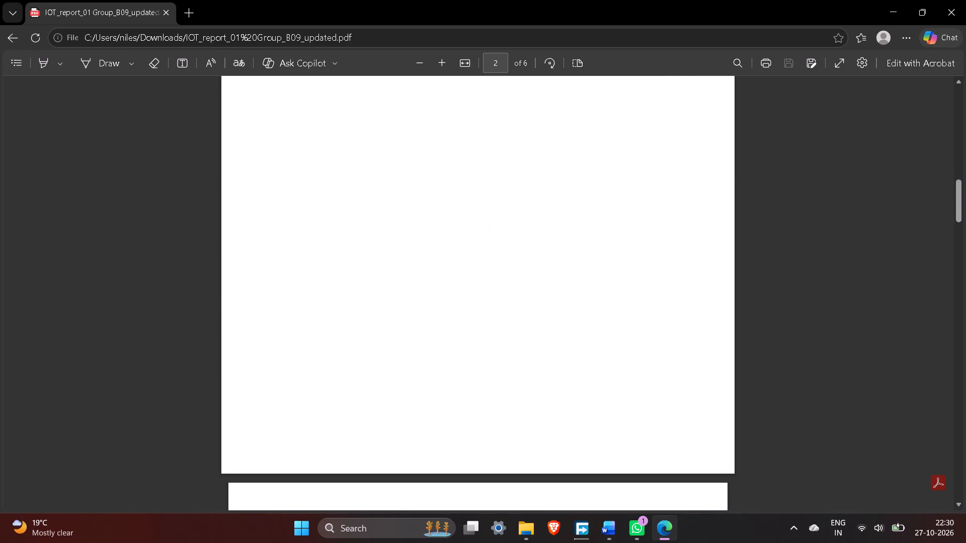
{"action": "scroll", "coordinate": [533, 260], "scroll_direction": "down", "scroll_amount": 15}
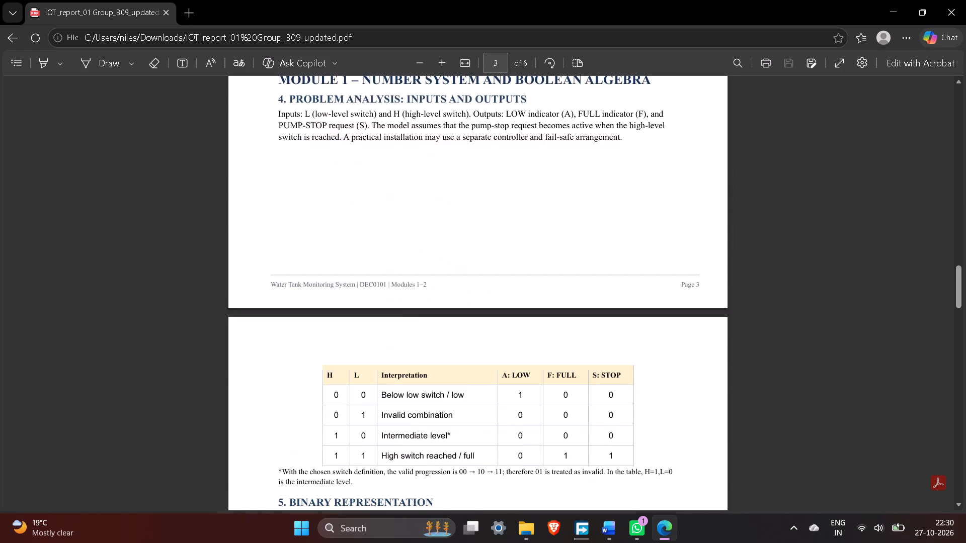
{"action": "scroll", "coordinate": [533, 260], "scroll_direction": "down", "scroll_amount": 20}
{"action": "scroll", "coordinate": [533, 260], "scroll_direction": "down", "scroll_amount": 20}
{"action": "scroll", "coordinate": [533, 260], "scroll_direction": "down", "scroll_amount": 2}
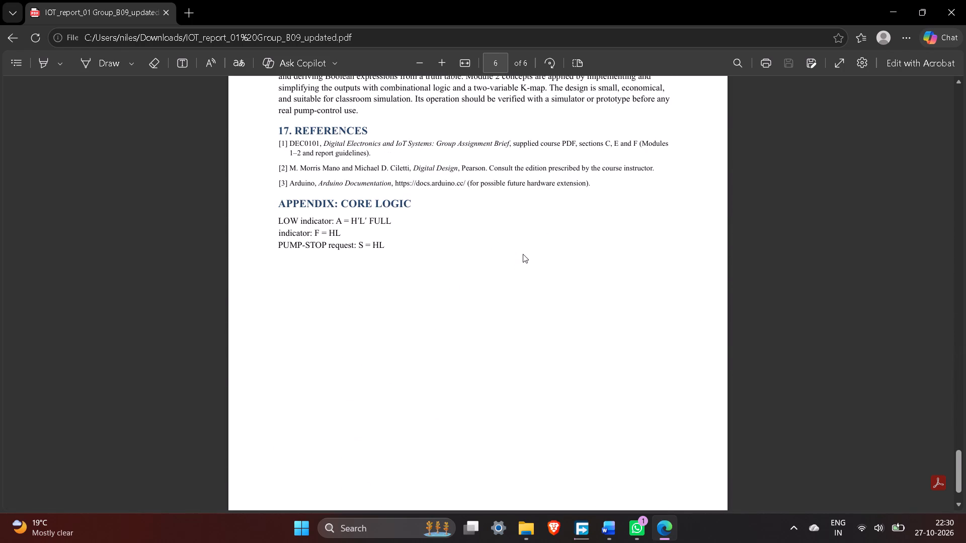
{"action": "scroll", "coordinate": [523, 254], "scroll_direction": "down", "scroll_amount": 8}
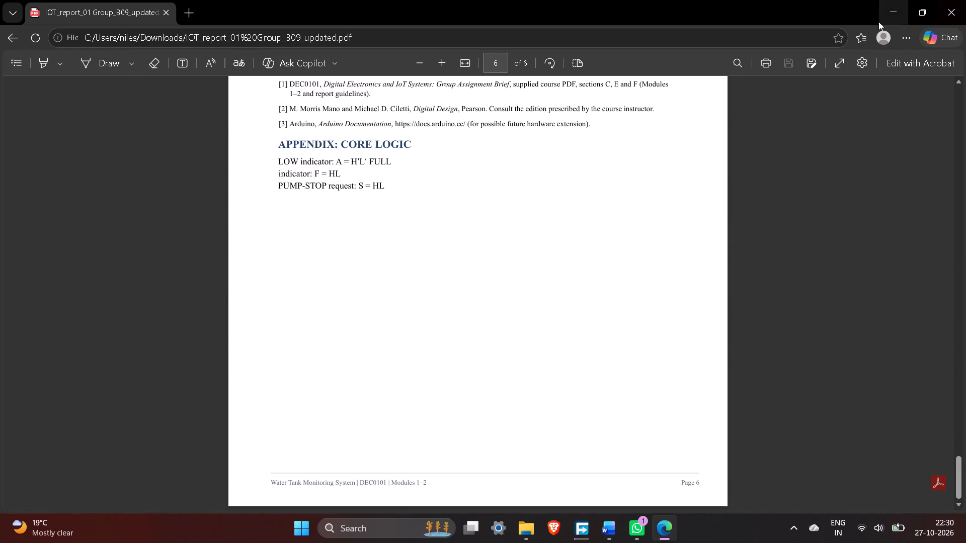
Minimize the PDF and Word windows, switch to File Explorer and display the Downloads folder.
{"action": "left_click", "coordinate": [884, 13]}
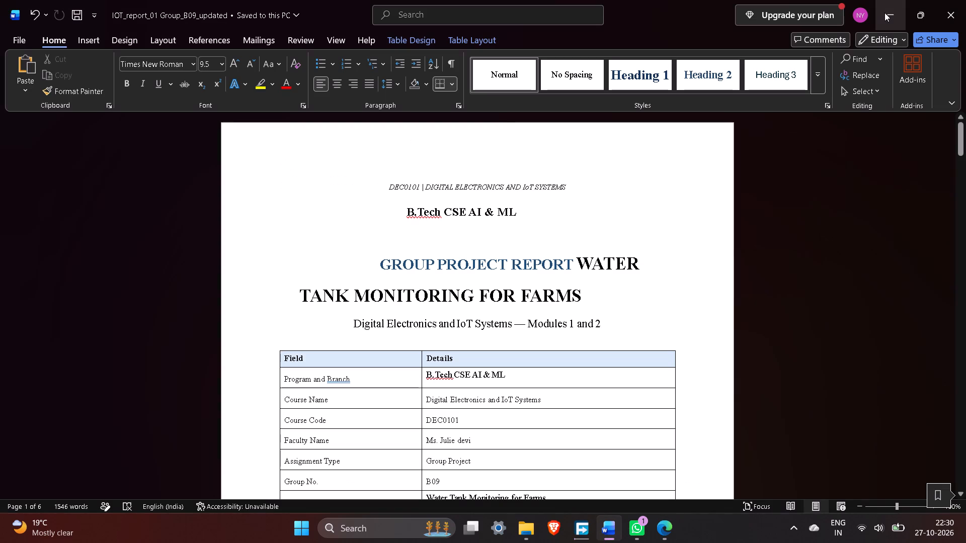
{"action": "left_click", "coordinate": [894, 10]}
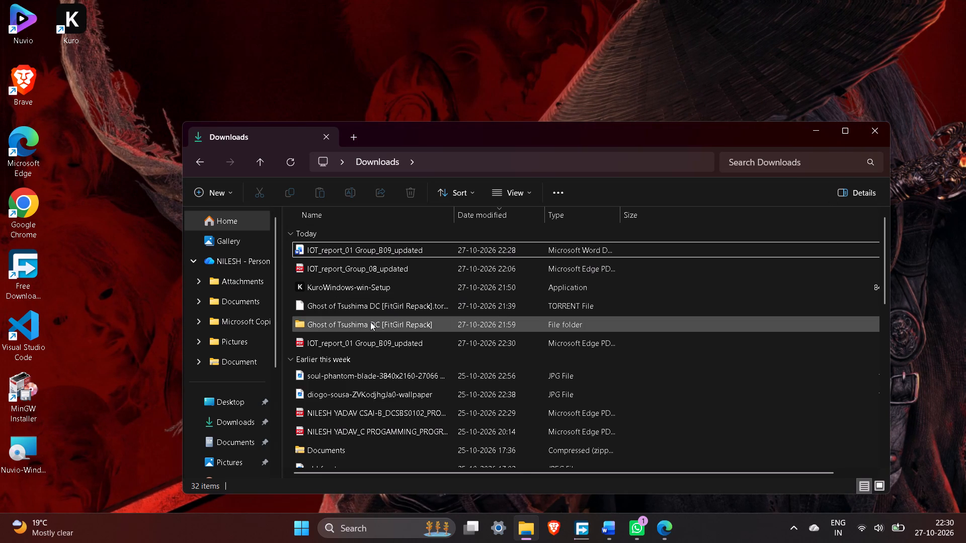
{"action": "scroll", "coordinate": [444, 306], "scroll_direction": "up", "scroll_amount": 3}
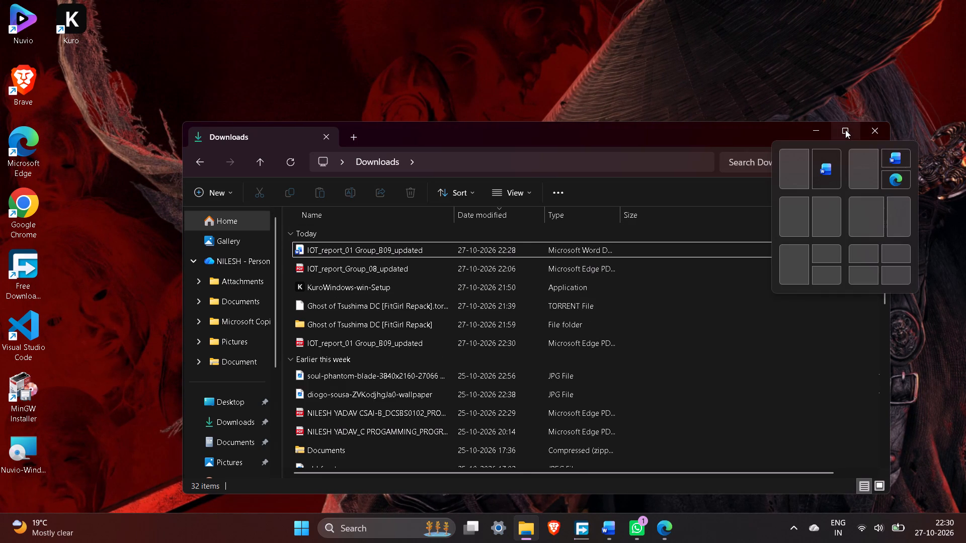
{"action": "left_click", "coordinate": [820, 128]}
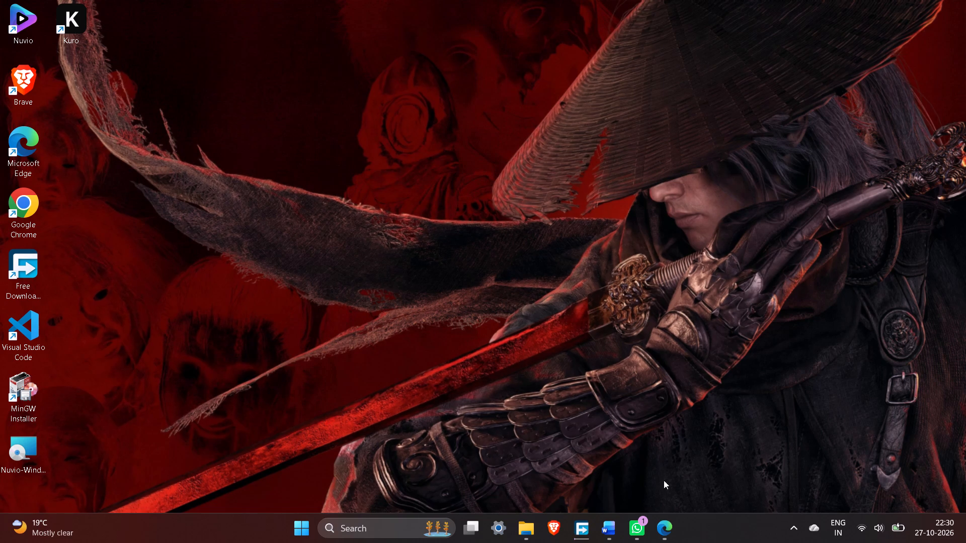
{"action": "left_click", "coordinate": [532, 529]}
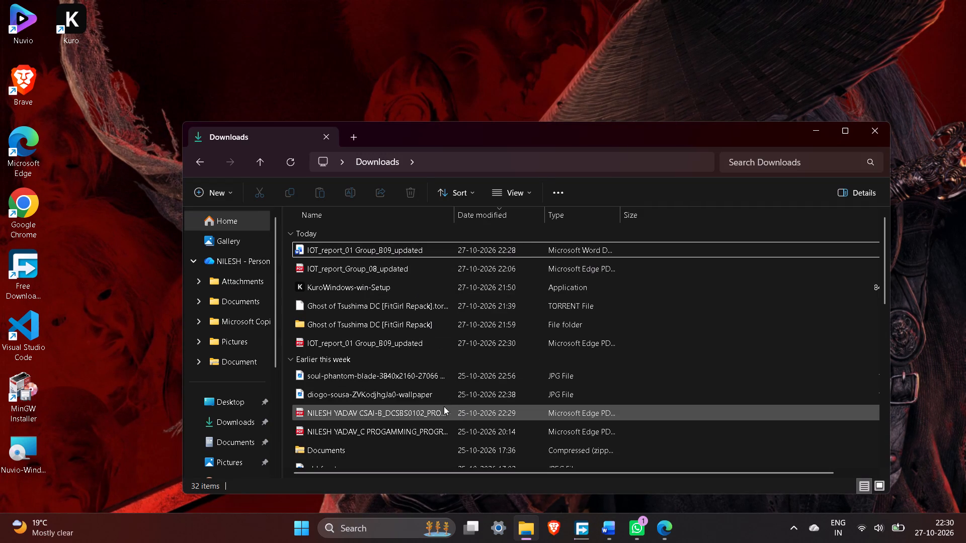
{"action": "scroll", "coordinate": [487, 311], "scroll_direction": "up", "scroll_amount": 1}
{"action": "scroll", "coordinate": [487, 299], "scroll_direction": "down", "scroll_amount": 3}
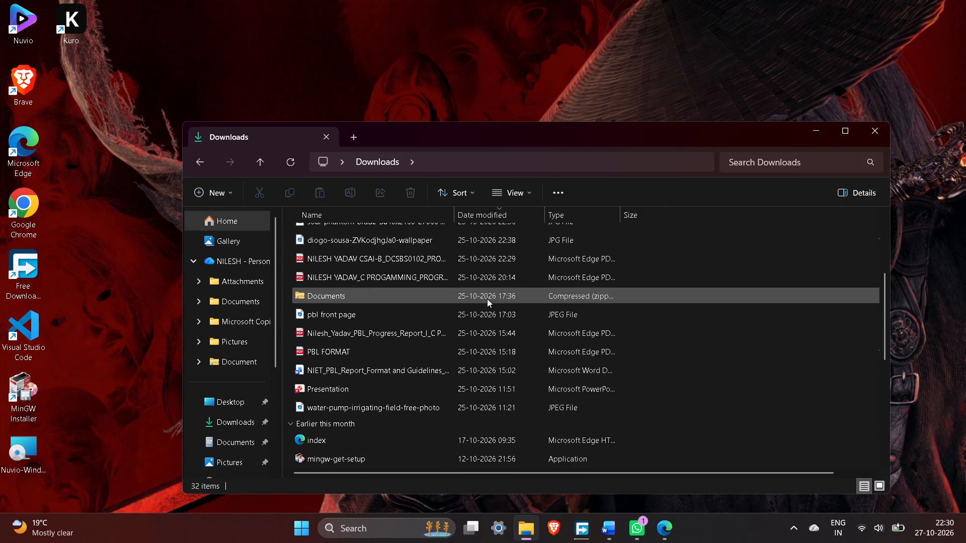
{"action": "left_click", "coordinate": [220, 235]}
{"action": "left_click_drag", "start_coordinate": [246, 258], "coordinate": [248, 262]}
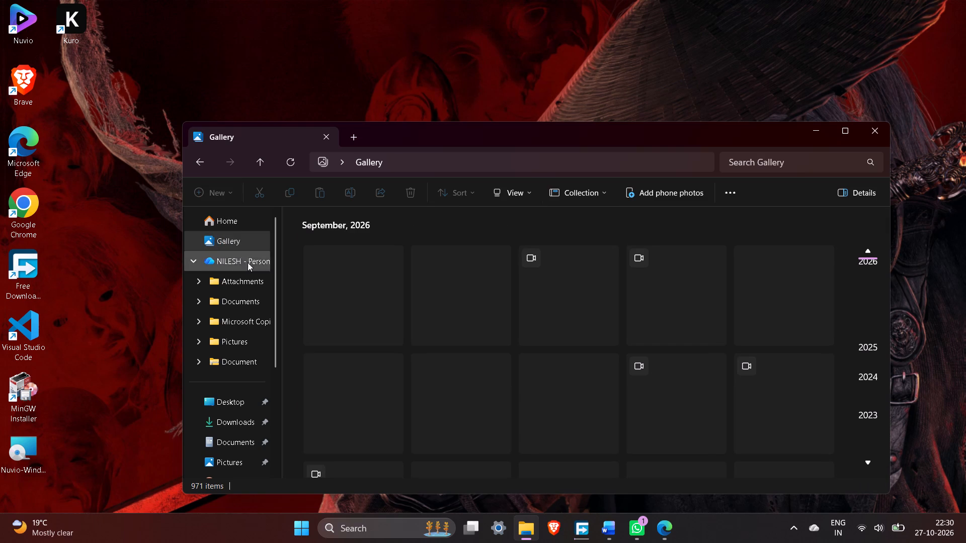
{"action": "left_click_drag", "start_coordinate": [248, 262], "coordinate": [248, 263]}
{"action": "left_click", "coordinate": [252, 425]}
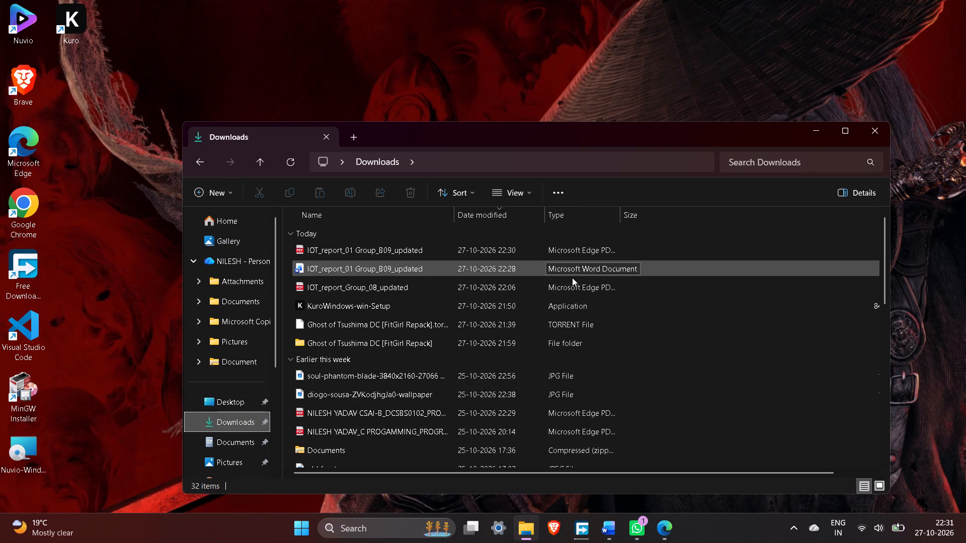
Open the PDF "IOT_report_01 Group_B09_updated" from Downloads and recheck it from the Core Logic appendix back to the title.
{"action": "double_click", "coordinate": [332, 254]}
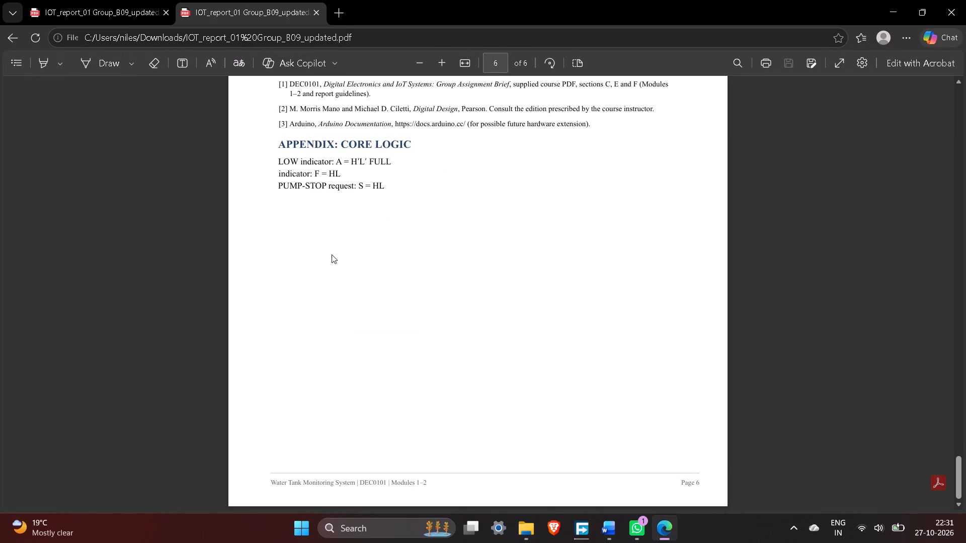
{"action": "scroll", "coordinate": [332, 254], "scroll_direction": "up", "scroll_amount": 20}
{"action": "scroll", "coordinate": [332, 254], "scroll_direction": "up", "scroll_amount": 6}
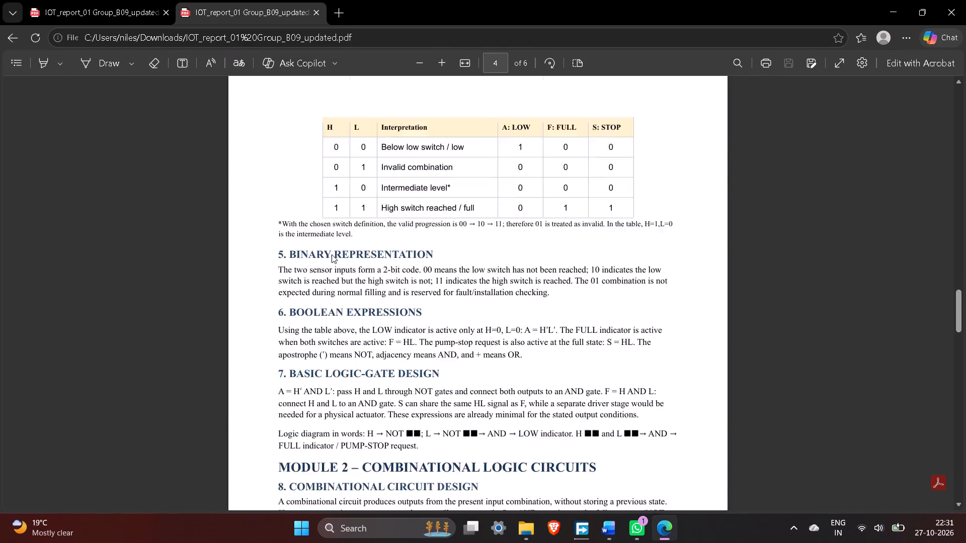
{"action": "scroll", "coordinate": [332, 254], "scroll_direction": "up", "scroll_amount": 3}
{"action": "scroll", "coordinate": [332, 254], "scroll_direction": "up", "scroll_amount": 20}
{"action": "scroll", "coordinate": [332, 254], "scroll_direction": "up", "scroll_amount": 11}
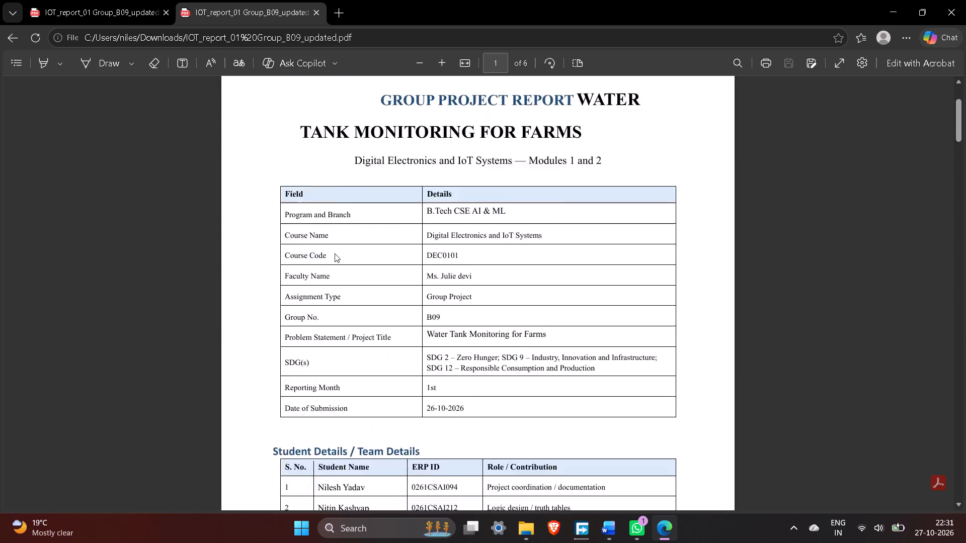
{"action": "scroll", "coordinate": [335, 253], "scroll_direction": "up", "scroll_amount": 3}
Close both open copies of the exported PDF to return to the Downloads folder.
{"action": "left_click", "coordinate": [318, 8]}
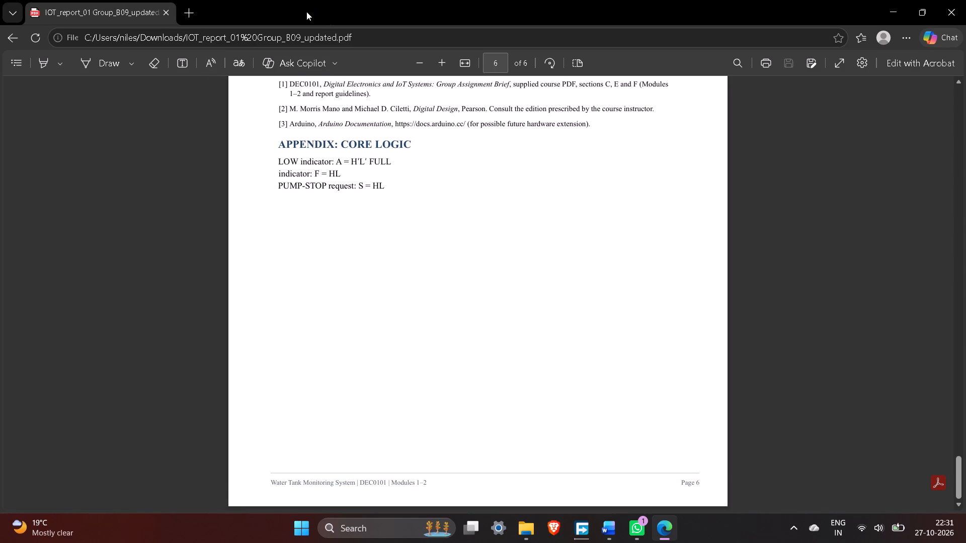
{"action": "left_click", "coordinate": [161, 12]}
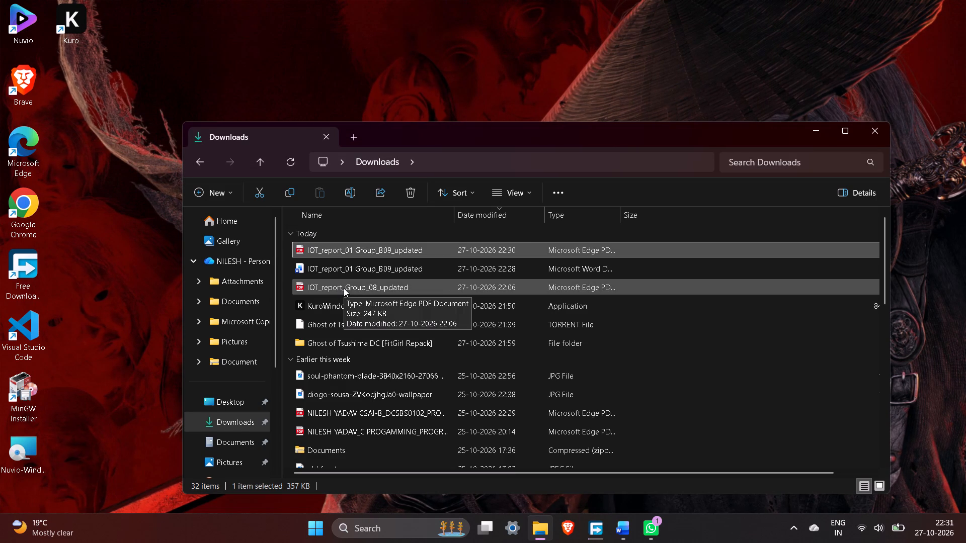
Start sharing the PDF "IOT_report_01 Group_B09_updated" from the Downloads folder.
{"action": "right_click", "coordinate": [393, 243]}
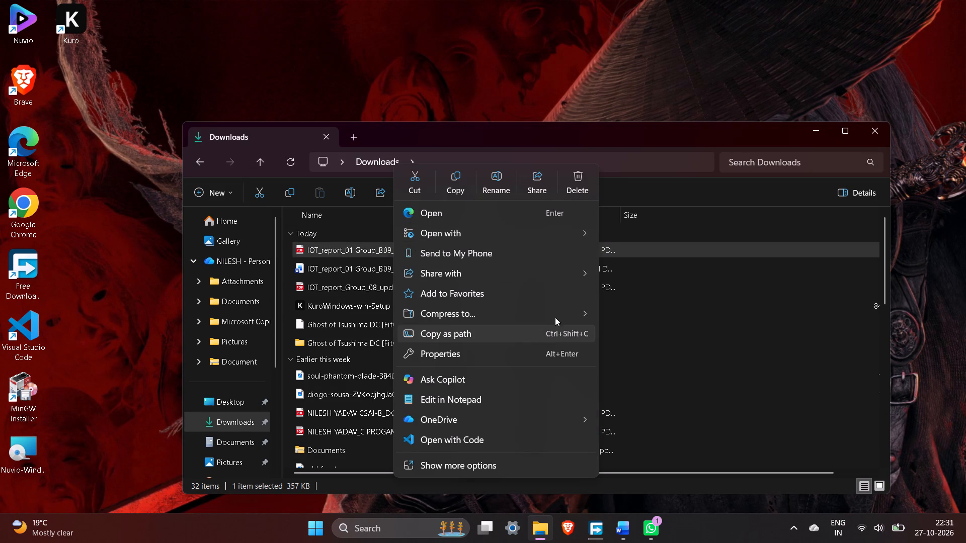
{"action": "left_click", "coordinate": [529, 187]}
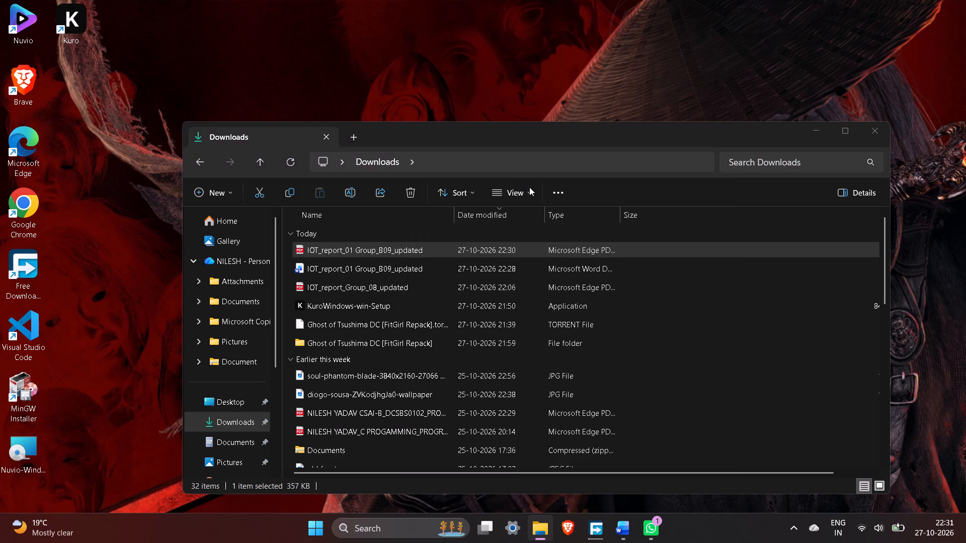
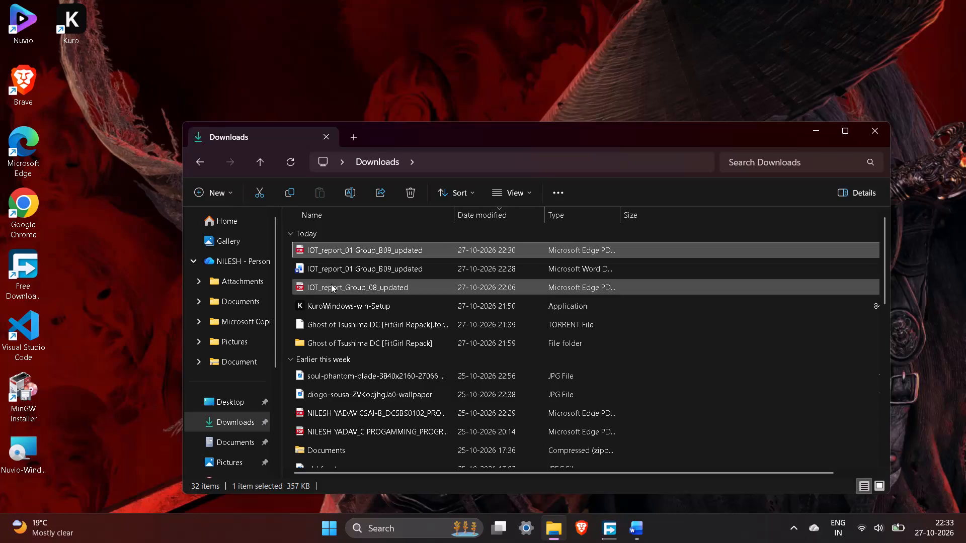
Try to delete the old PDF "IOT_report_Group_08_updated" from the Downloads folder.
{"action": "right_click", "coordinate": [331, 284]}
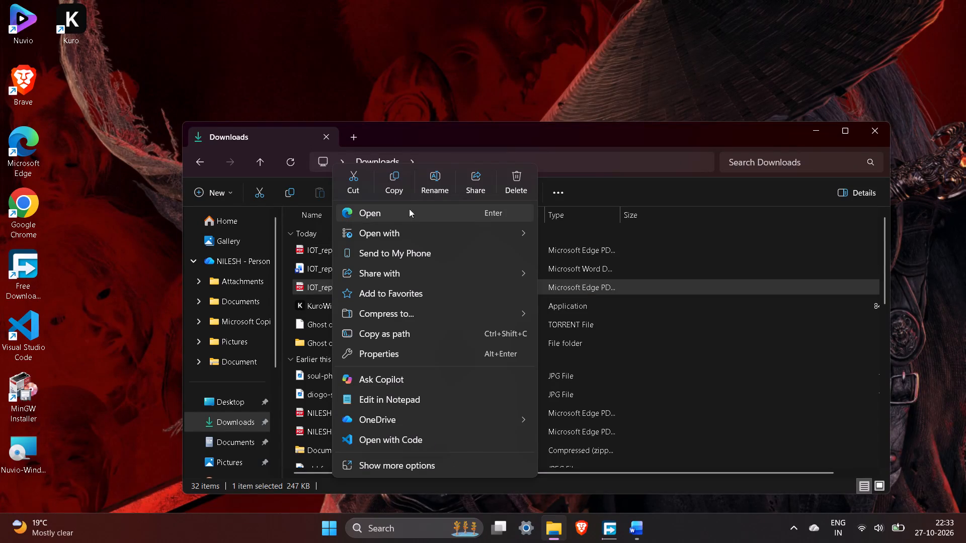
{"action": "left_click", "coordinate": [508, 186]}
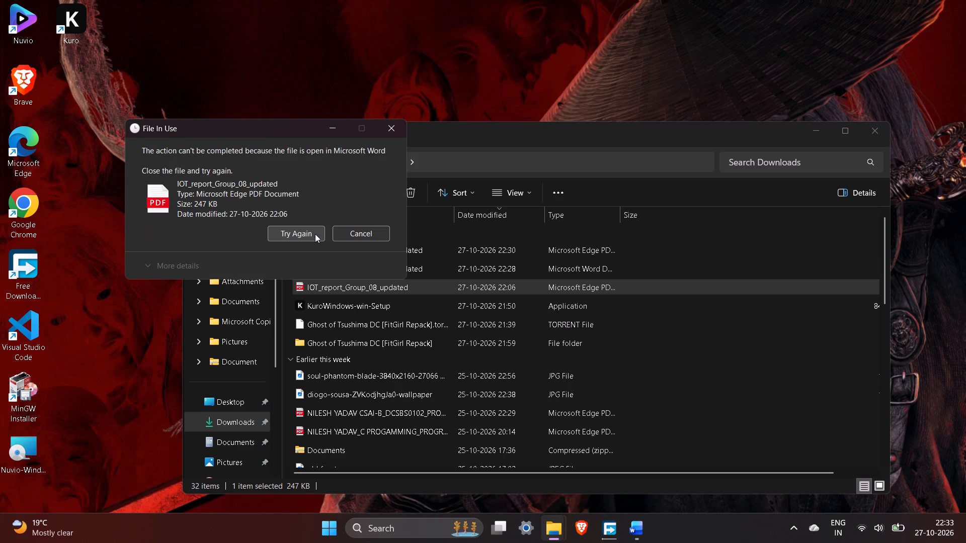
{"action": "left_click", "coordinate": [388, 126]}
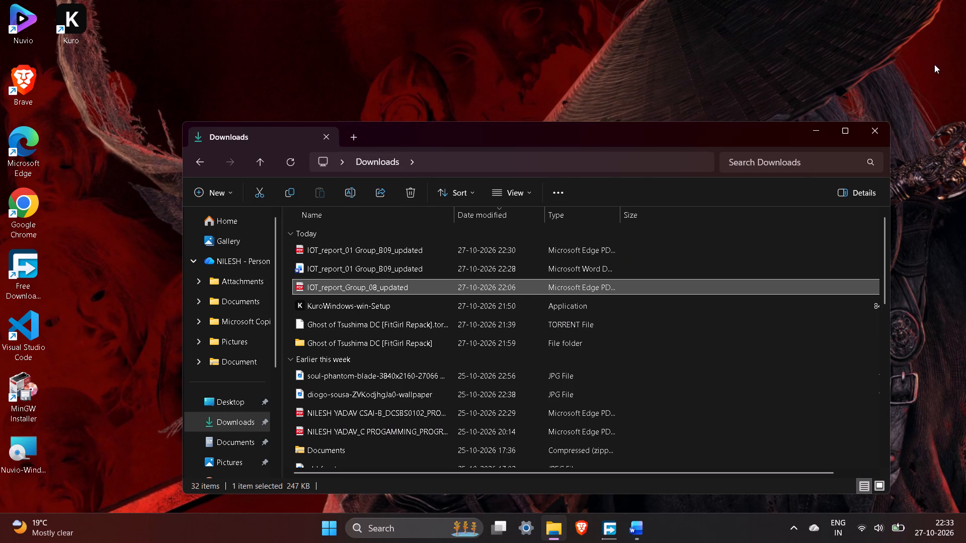
Close the Downloads folder window and the remaining Word window.
{"action": "left_click", "coordinate": [877, 134]}
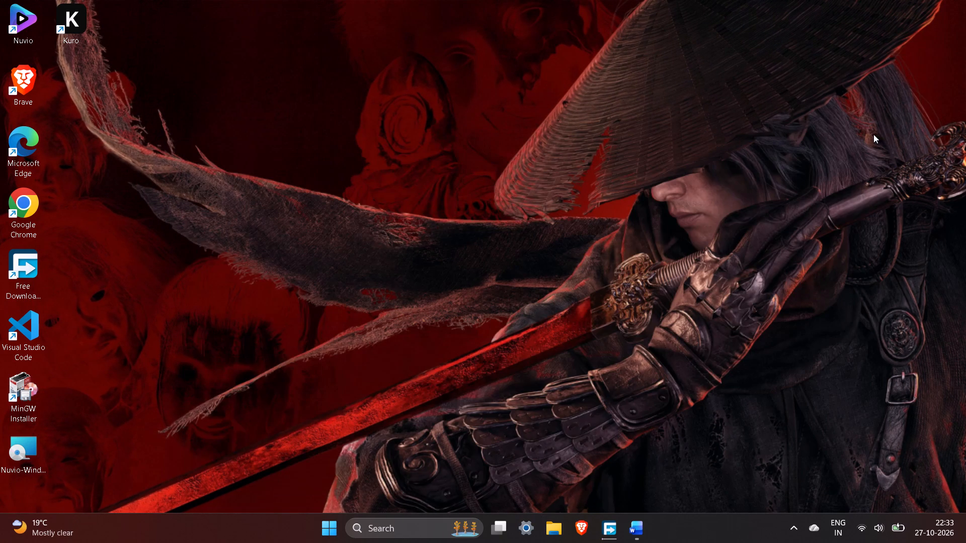
{"action": "right_click", "coordinate": [644, 534]}
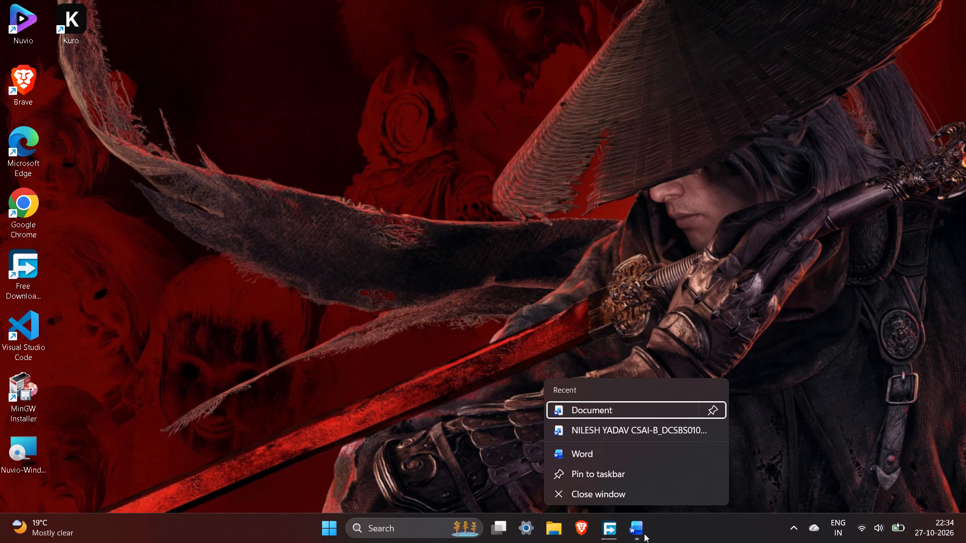
{"action": "left_click", "coordinate": [675, 500]}
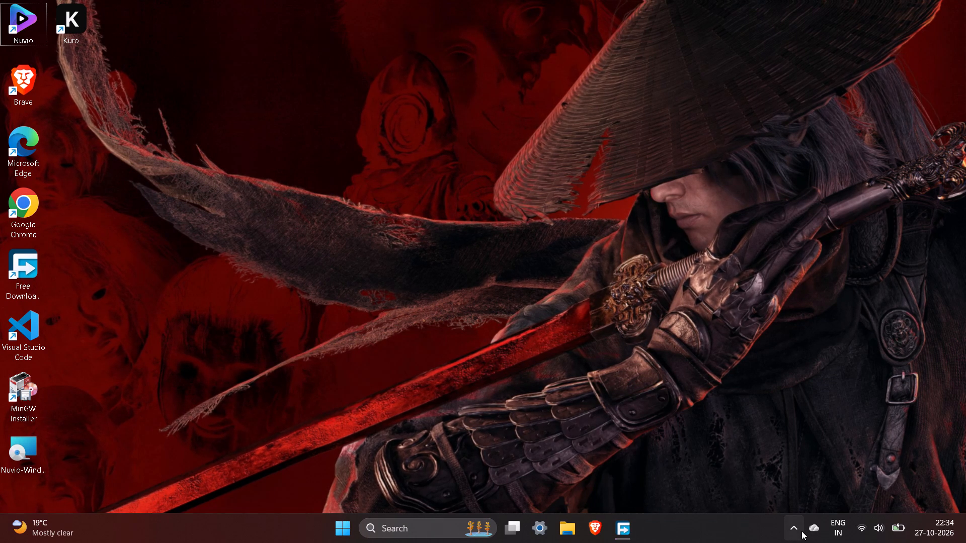
Show the hidden background apps in the system tray.
{"action": "left_click", "coordinate": [801, 531]}
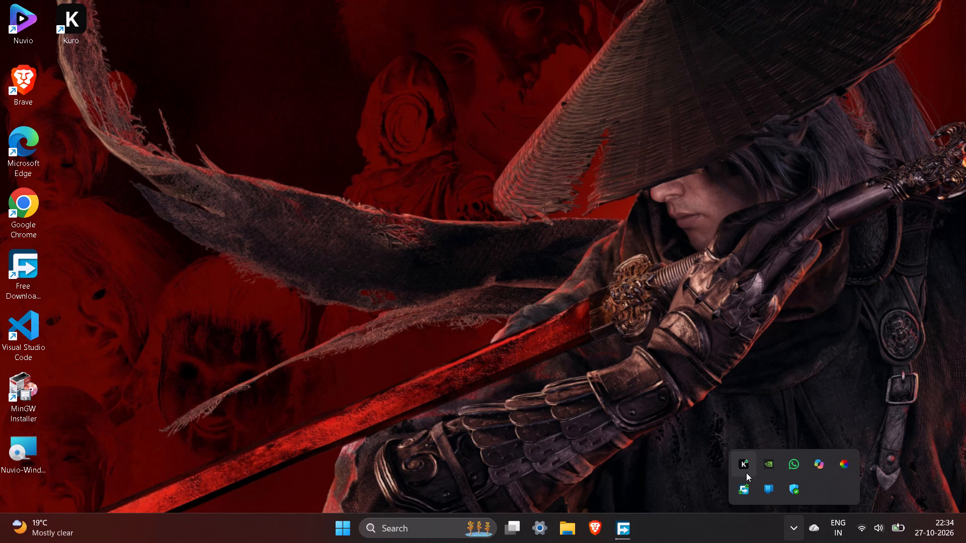